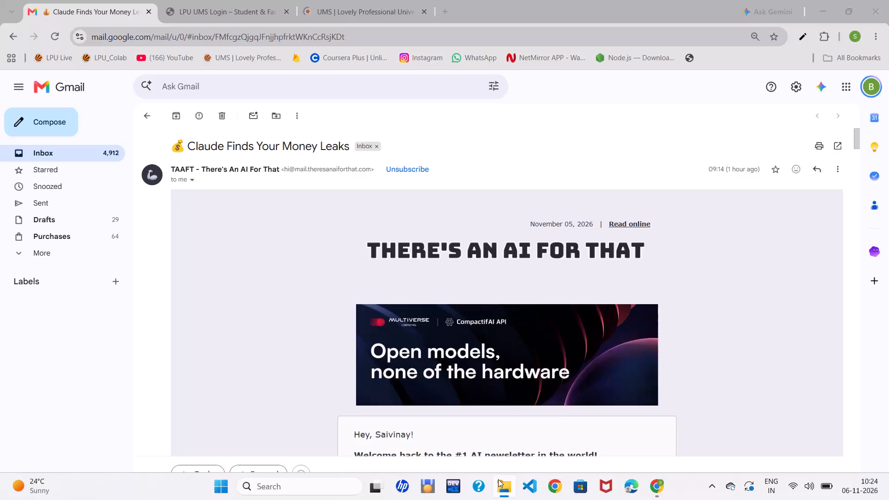
# Open the AI_Ambulance_Patent_Improved document from the Downloads folder in File Explorer and maximize its Word window.
pyautogui.click(498, 481)
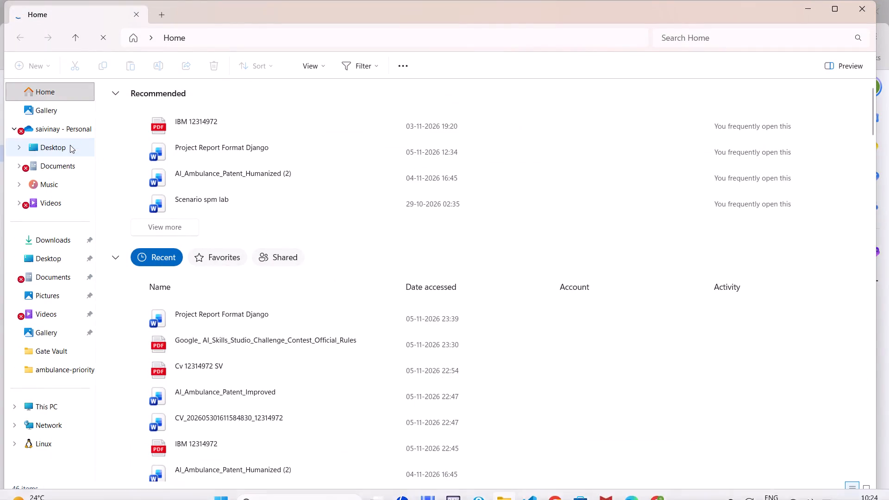
pyautogui.click(25, 248)
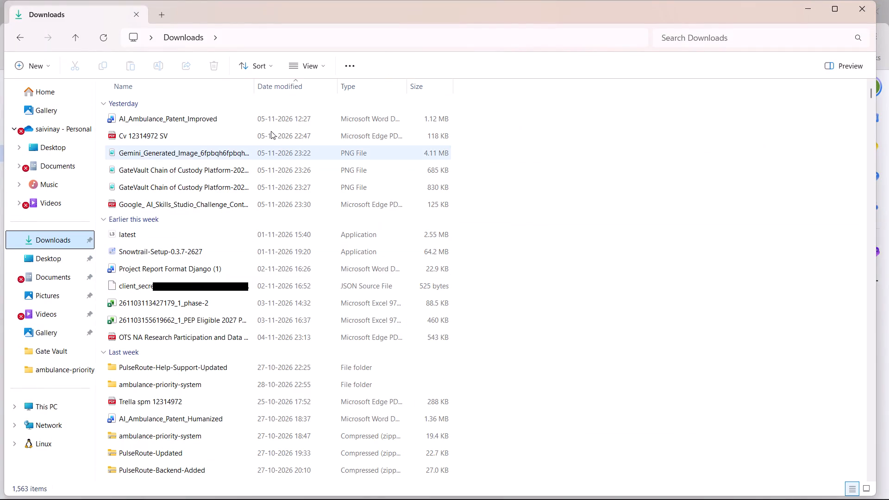
pyautogui.doubleClick(261, 119)
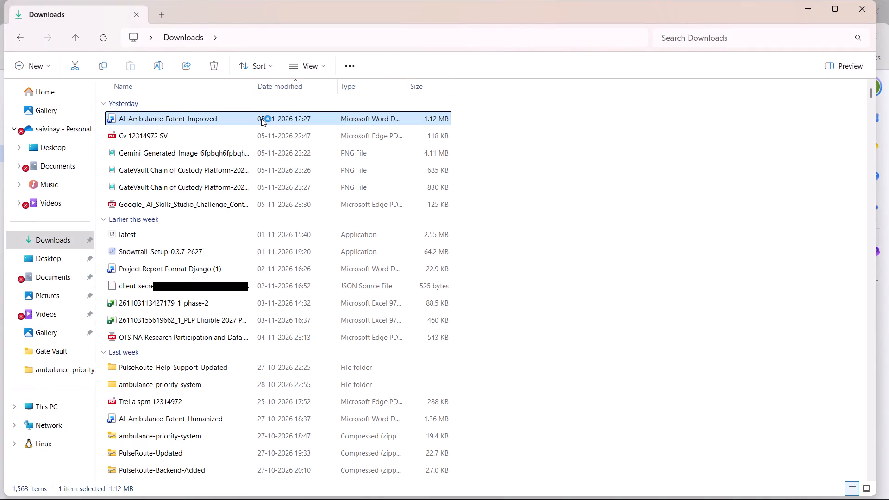
pyautogui.click(261, 119)
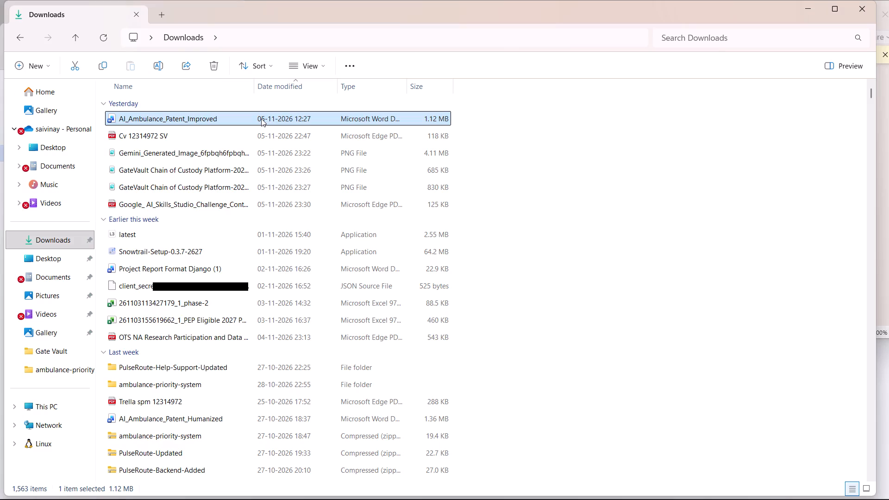
pyautogui.doubleClick(278, 120)
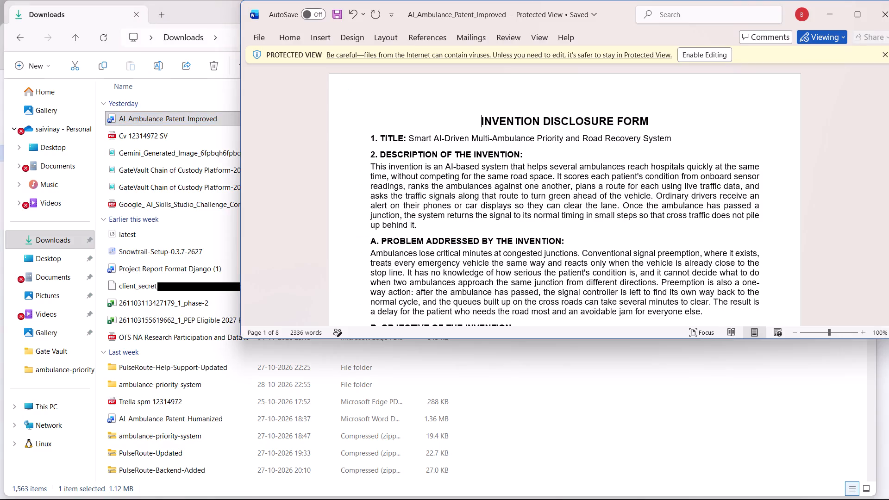
pyautogui.click(846, 13)
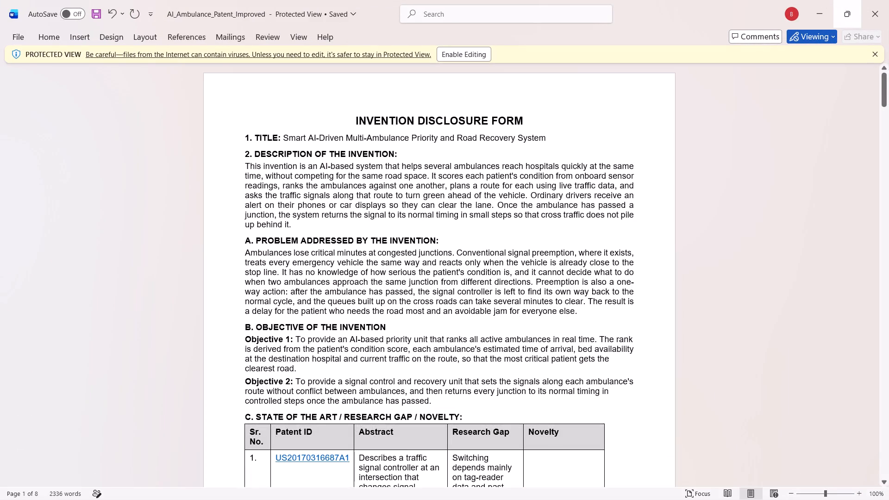
# Review the invention disclosure form, especially the State of the Art / Research Gap / Novelty table and the detailed description.
pyautogui.scroll(-9, 630, 228)
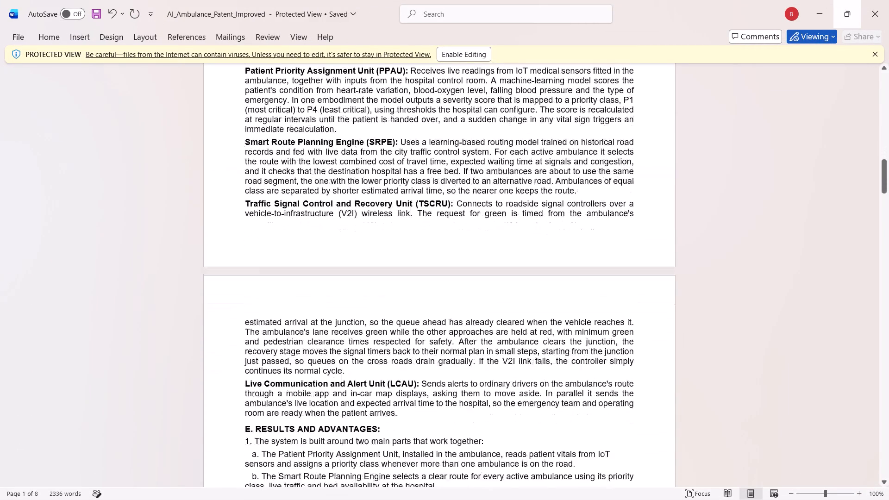
pyautogui.scroll(-3, 630, 228)
pyautogui.scroll(11, 630, 228)
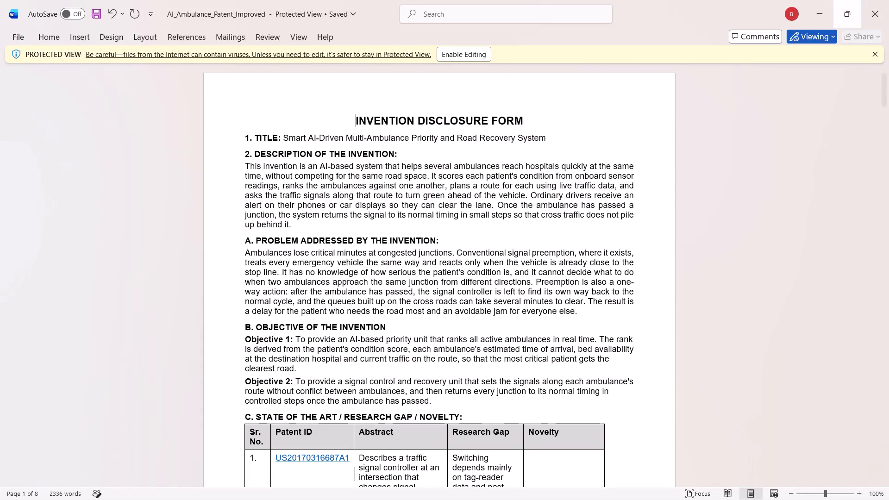
pyautogui.scroll(-2, 630, 228)
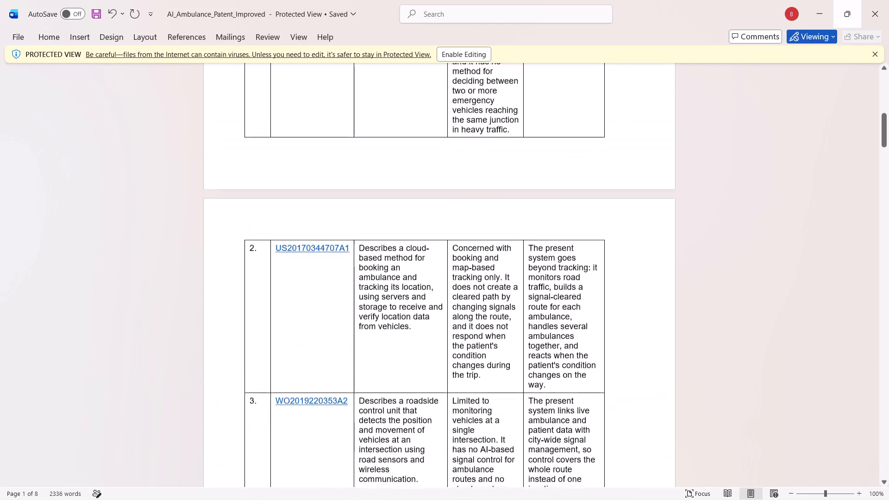
pyautogui.scroll(1, 614, 241)
pyautogui.click(559, 186)
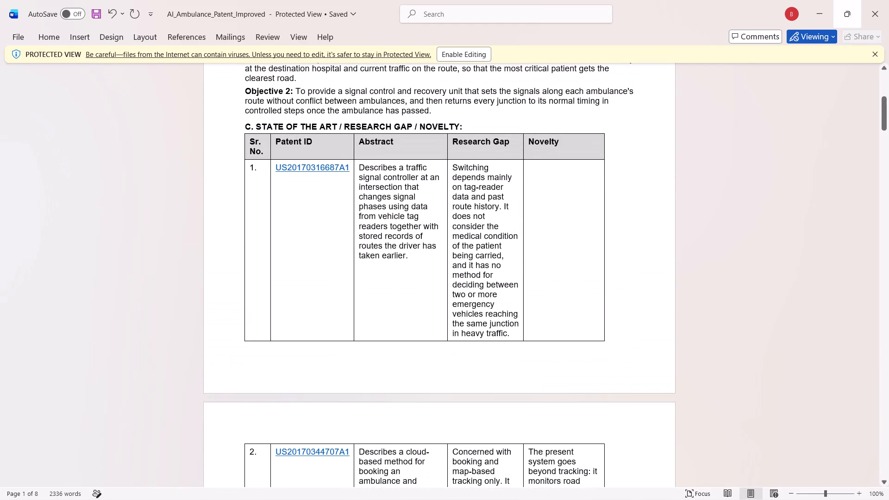
pyautogui.hscroll(-1, 560, 123)
pyautogui.scroll(-1, 560, 123)
pyautogui.hscroll(-1, 560, 123)
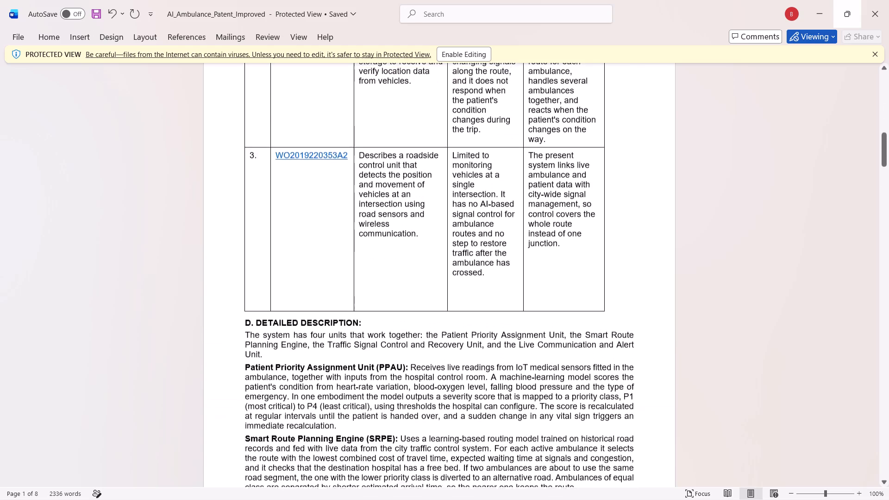
# Recheck the State of the Art / Research Gap / Novelty table, comparing the Novelty entries for the three listed patents.
pyautogui.hscroll(-2, 560, 123)
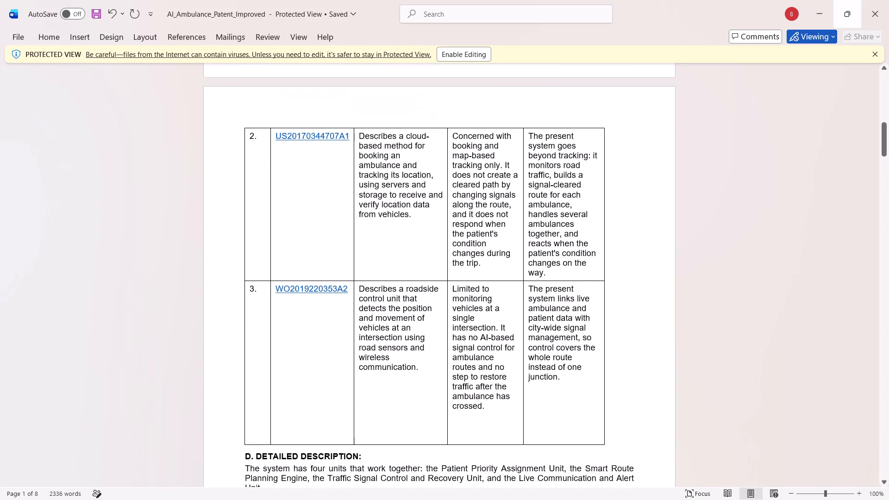
pyautogui.scroll(2, 560, 123)
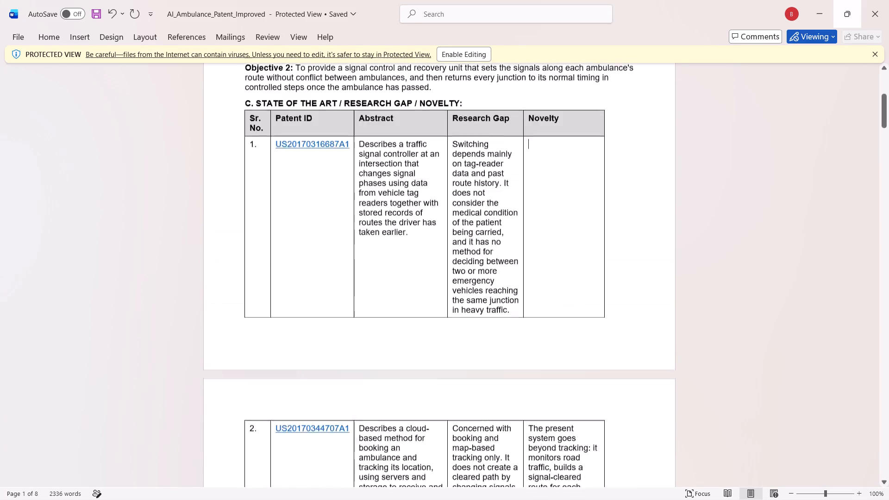
pyautogui.scroll(1, 561, 143)
pyautogui.scroll(-1, 561, 143)
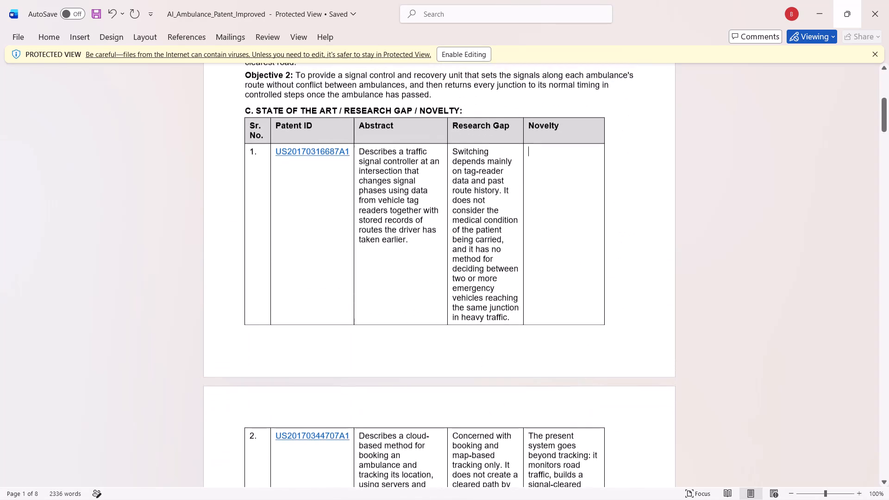
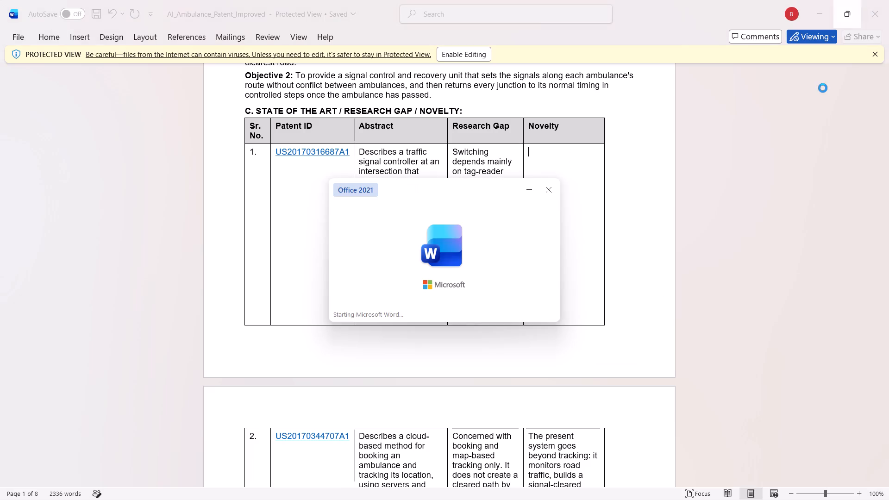
pyautogui.scroll(-1, 524, 286)
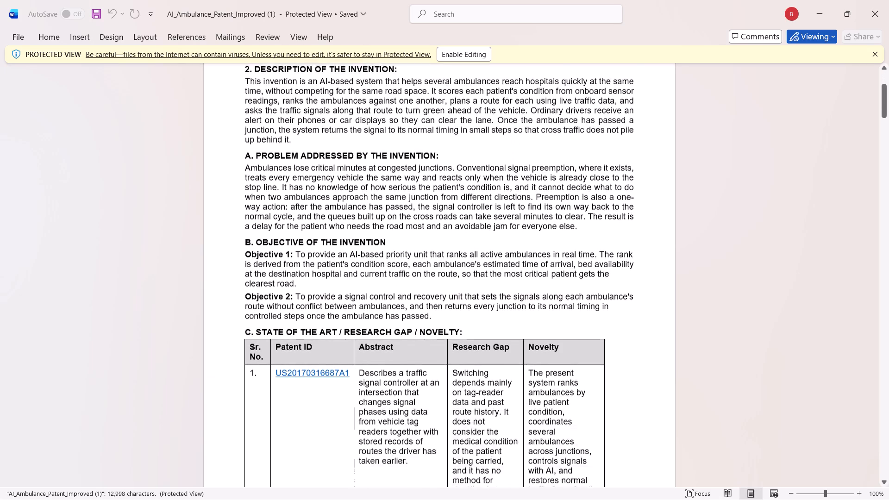
pyautogui.scroll(-2, 524, 286)
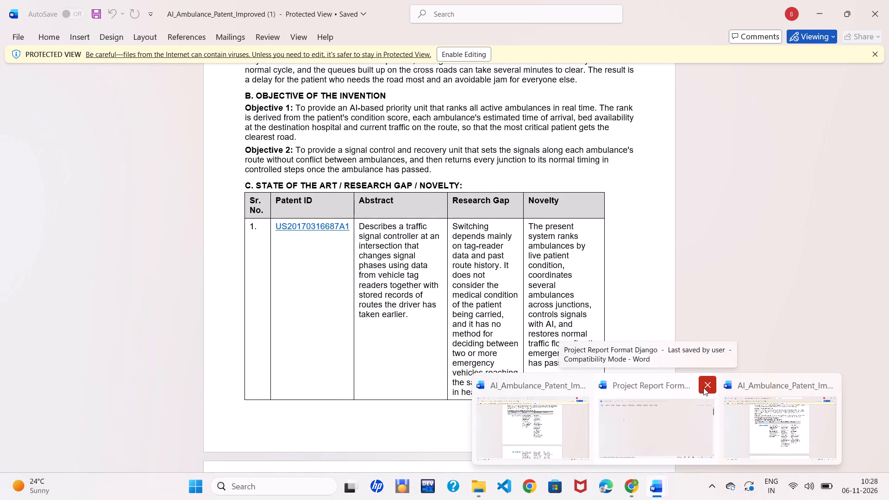
# Close the Project Report Format Django document and the older AI_Ambulance_Patent_Improved document in Word.
pyautogui.click(703, 387)
pyautogui.click(633, 432)
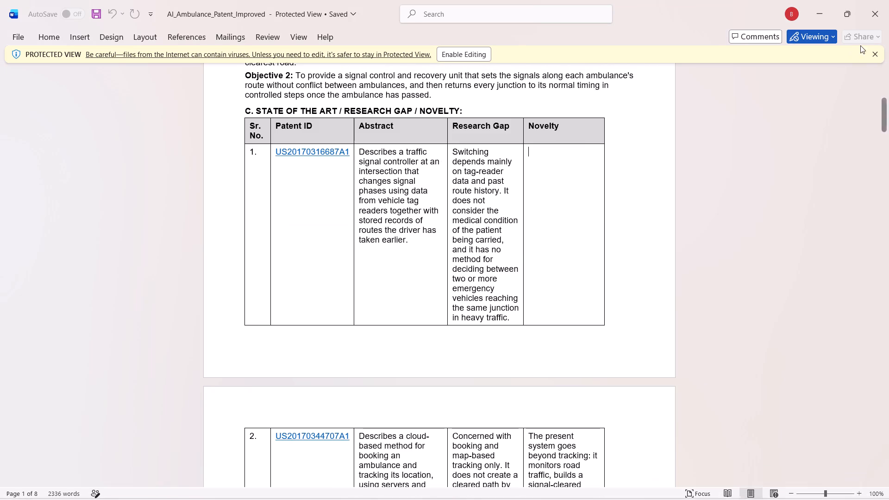
pyautogui.click(880, 22)
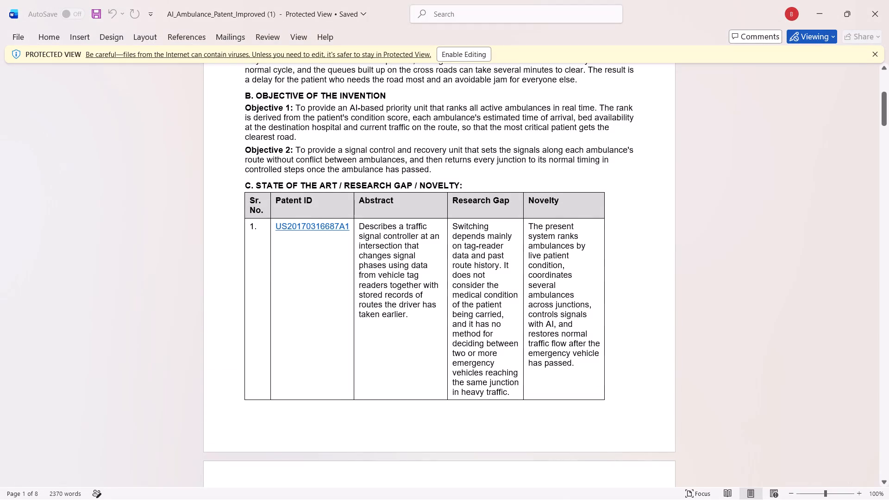
# Look through the corrected disclosure form, including its closing sections, flow chart, detailed description and section C prior-art table.
pyautogui.scroll(3, 618, 336)
pyautogui.scroll(-20, 618, 336)
pyautogui.scroll(-20, 618, 336)
pyautogui.scroll(-20, 618, 336)
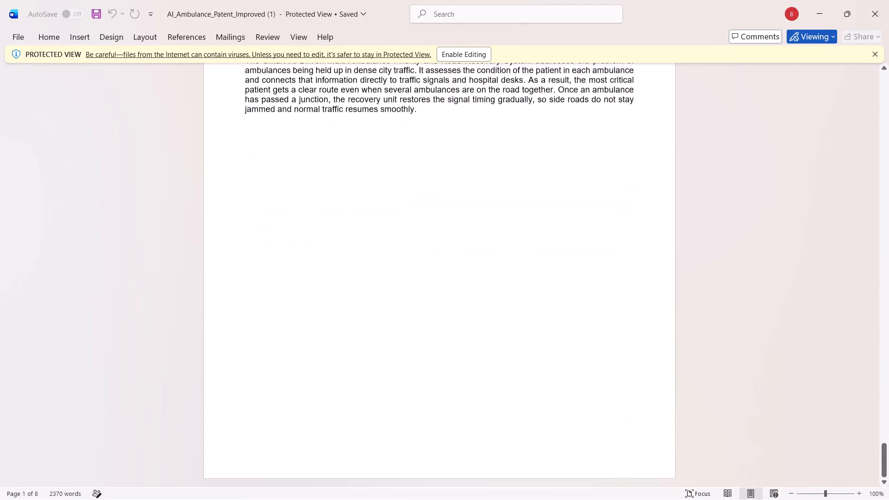
pyautogui.scroll(4, 618, 336)
pyautogui.scroll(-1, 618, 336)
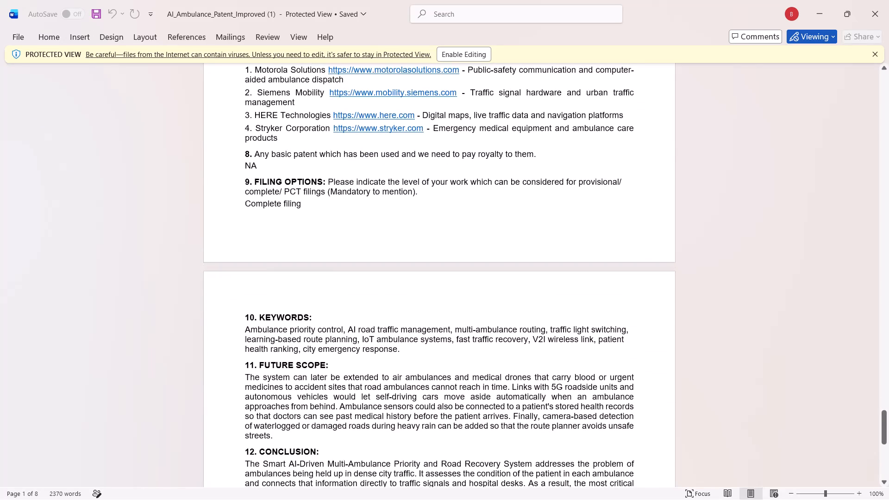
pyautogui.scroll(1, 618, 336)
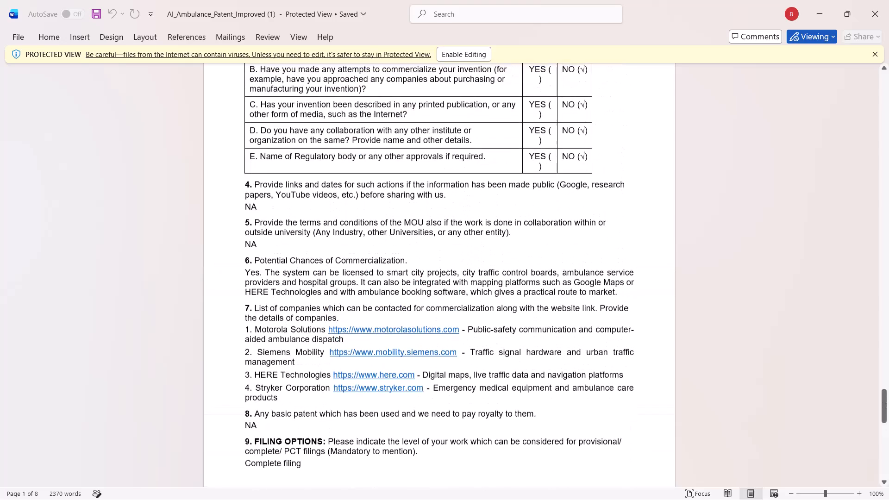
pyautogui.scroll(13, 407, 315)
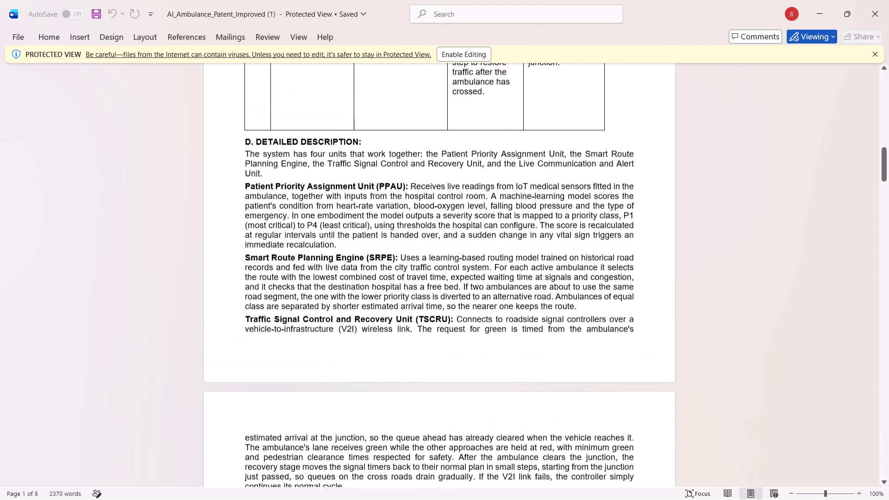
pyautogui.scroll(5, 407, 315)
pyautogui.scroll(-13, 407, 315)
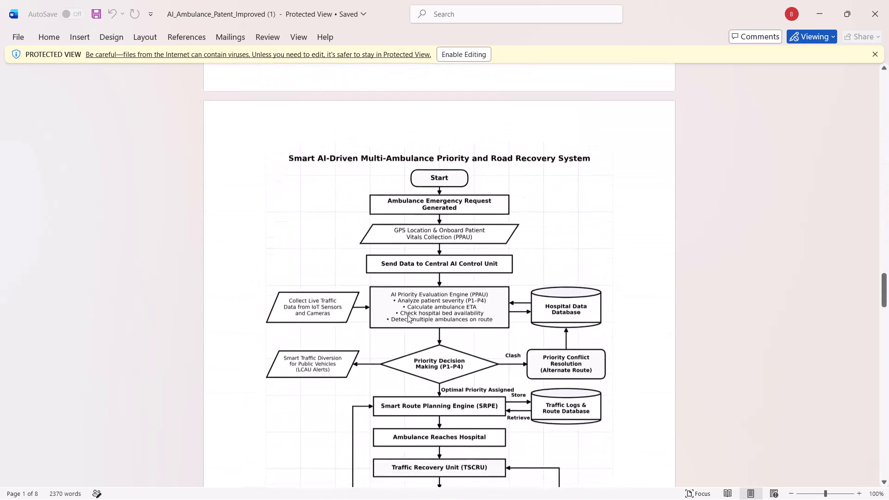
pyautogui.scroll(-1, 407, 315)
pyautogui.scroll(2, 407, 315)
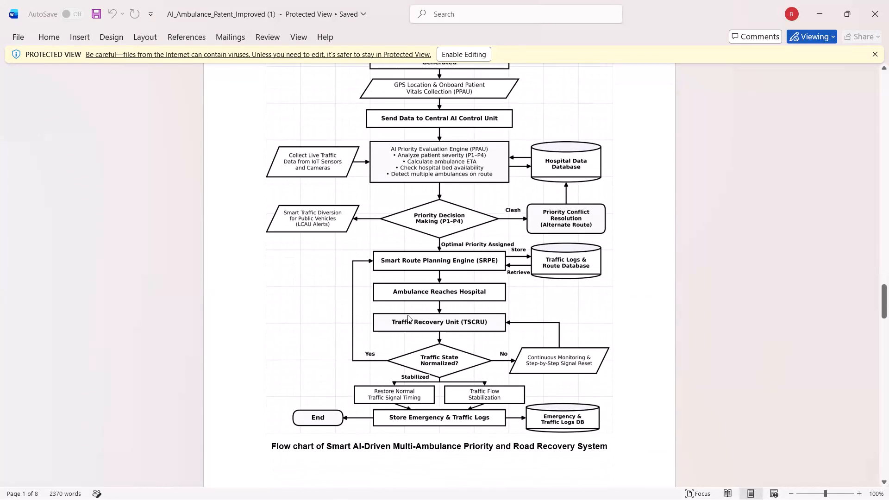
pyautogui.scroll(7, 407, 315)
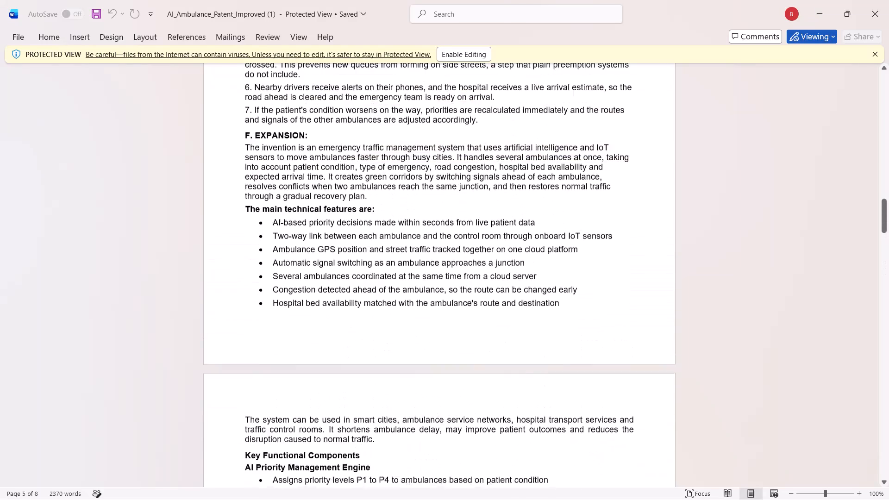
pyautogui.scroll(4, 407, 315)
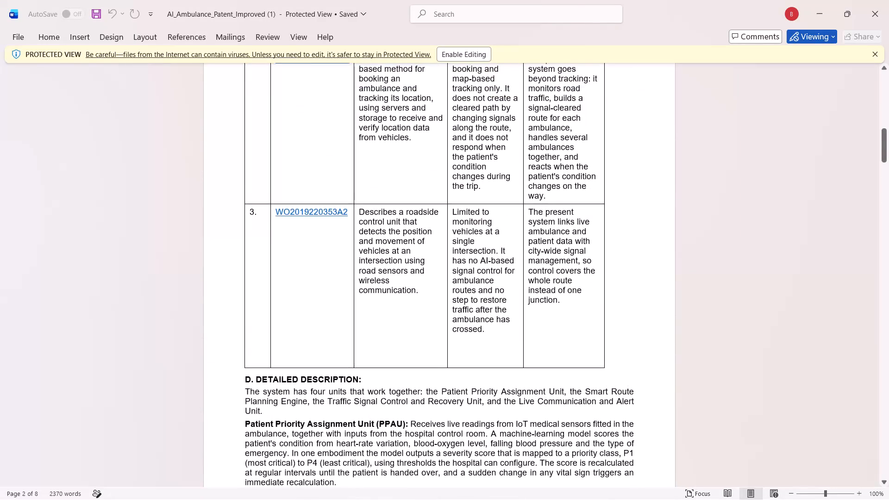
pyautogui.scroll(2, 407, 315)
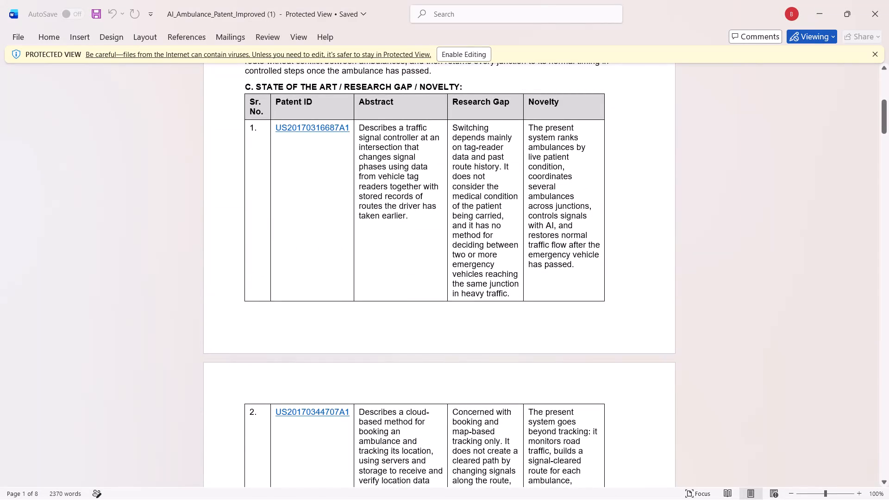
pyautogui.click(304, 129)
pyautogui.click(325, 130)
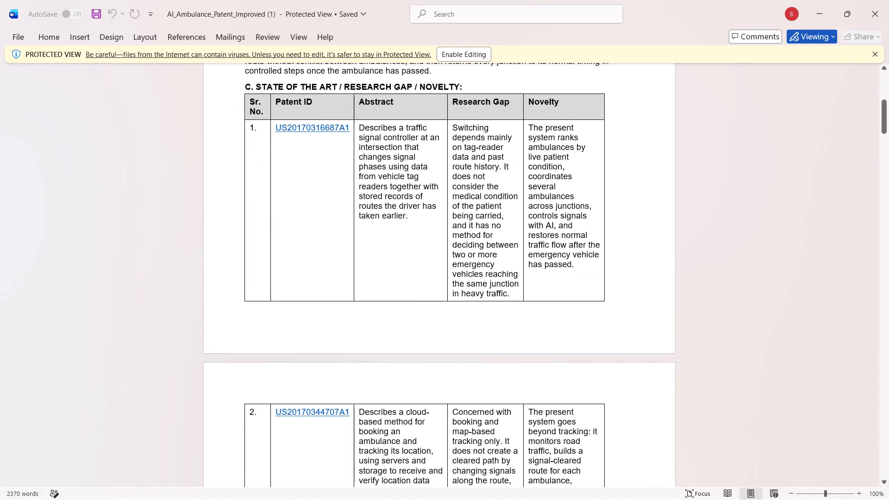
pyautogui.moveTo(351, 125); pyautogui.dragTo(281, 123)
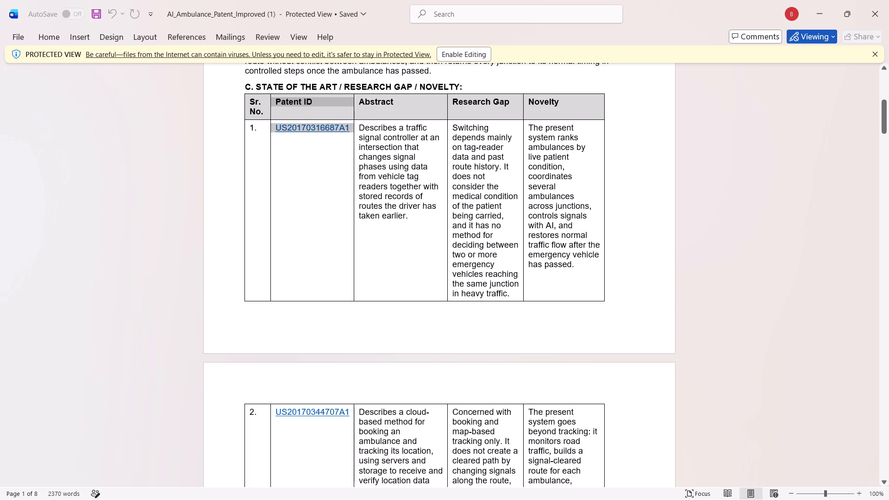
pyautogui.moveTo(281, 123); pyautogui.dragTo(276, 126)
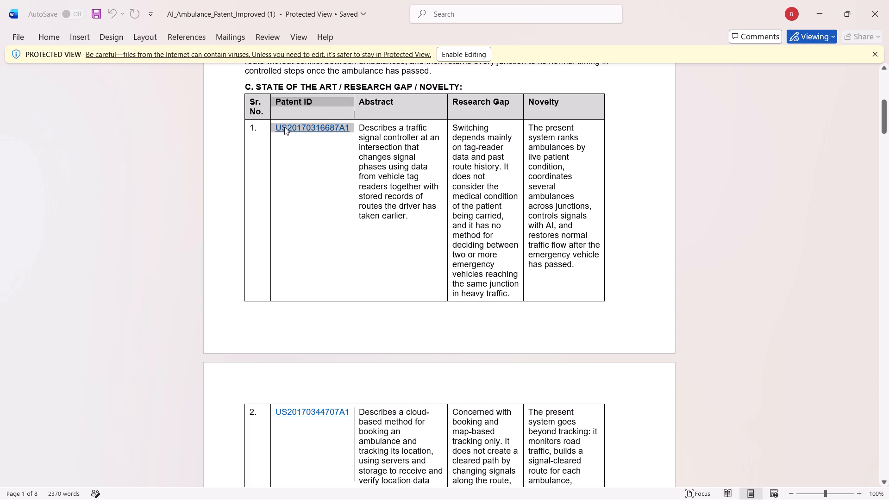
pyautogui.click(285, 127)
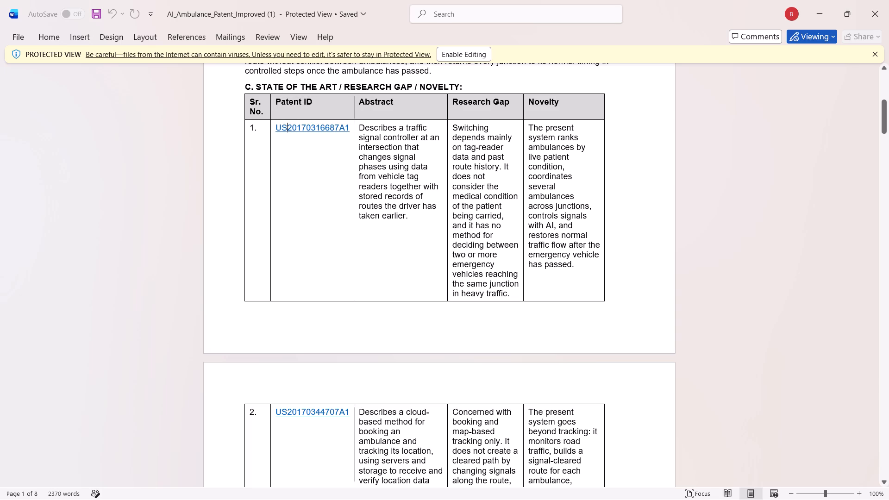
pyautogui.moveTo(351, 130); pyautogui.dragTo(275, 128)
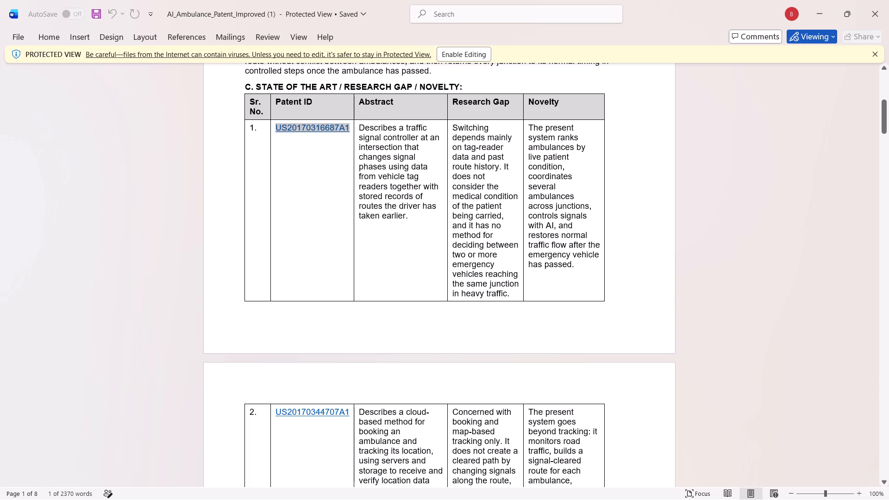
pyautogui.keyDown('ctrl'); pyautogui.click(275, 128); pyautogui.keyUp('ctrl')
pyautogui.keyDown('ctrl'); pyautogui.click(284, 128); pyautogui.keyUp('ctrl')
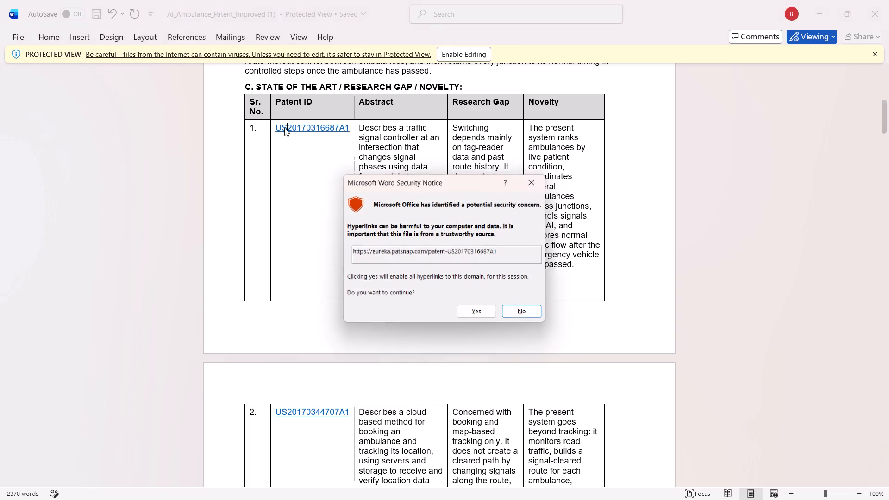
pyautogui.click(482, 316)
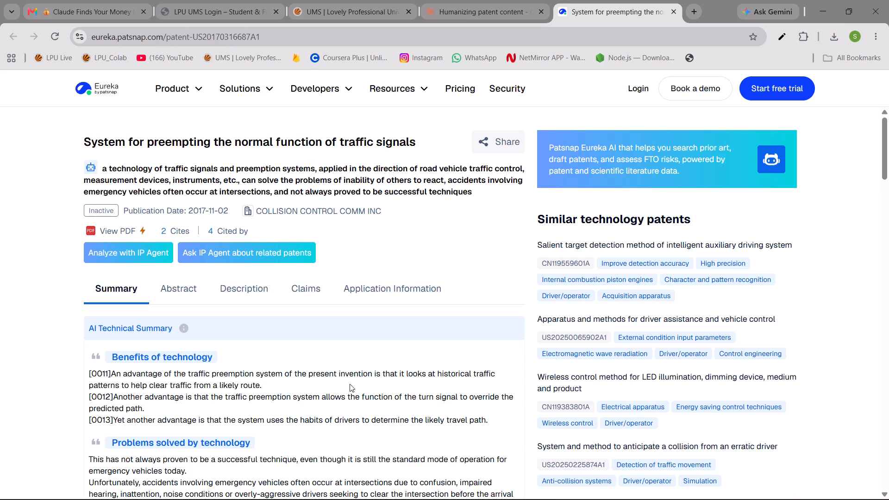
# Read the patent's AI technical summary on benefits and problems solved, and try to expand its Method used section.
pyautogui.scroll(-4, 356, 365)
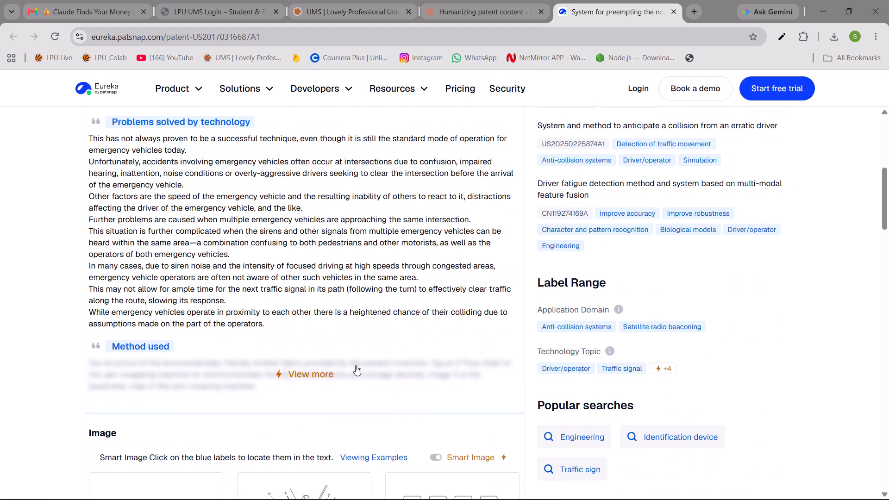
pyautogui.click(318, 373)
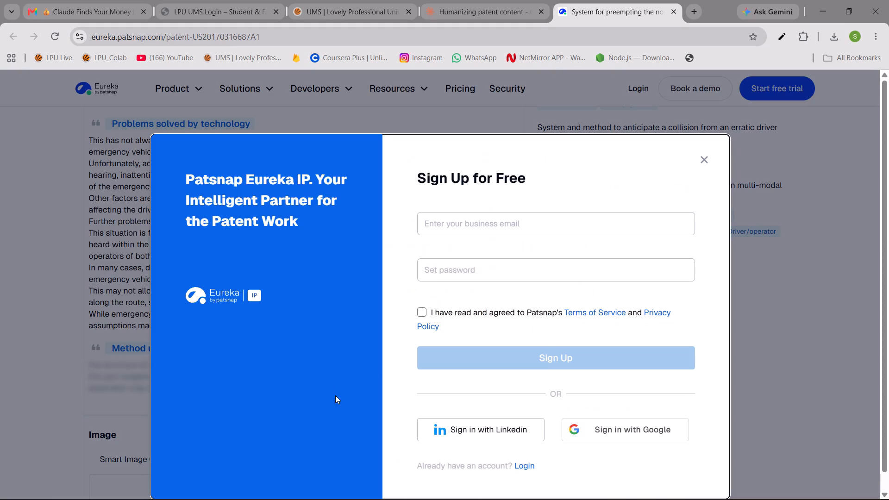
pyautogui.click(701, 165)
pyautogui.scroll(1, 531, 169)
pyautogui.click(852, 100)
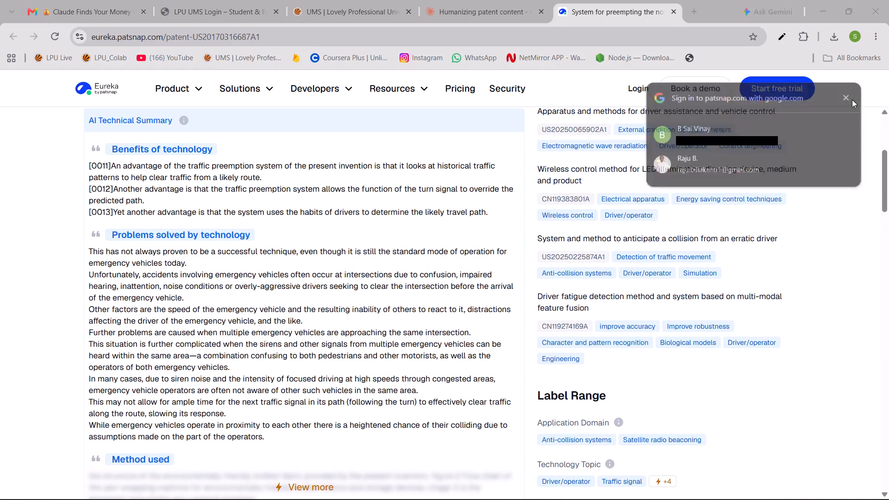
pyautogui.scroll(4, 767, 157)
pyautogui.scroll(-7, 767, 157)
pyautogui.scroll(4, 767, 157)
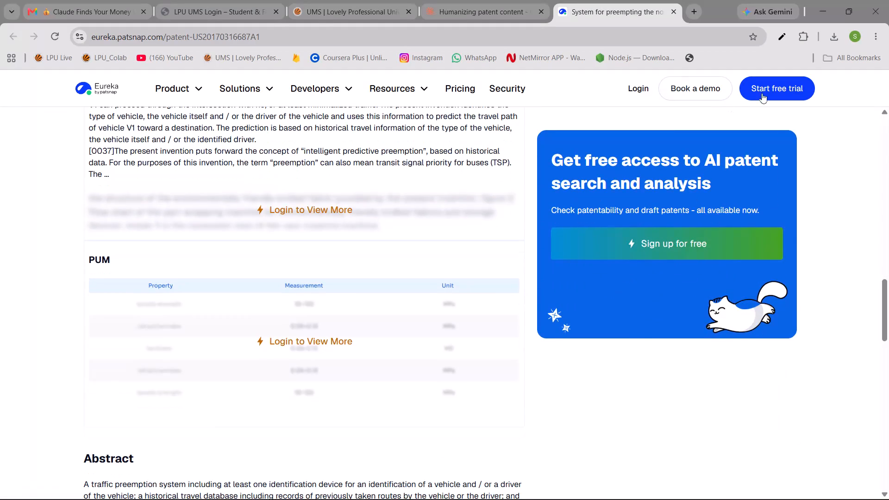
pyautogui.scroll(3, 835, 158)
pyautogui.scroll(3, 699, 141)
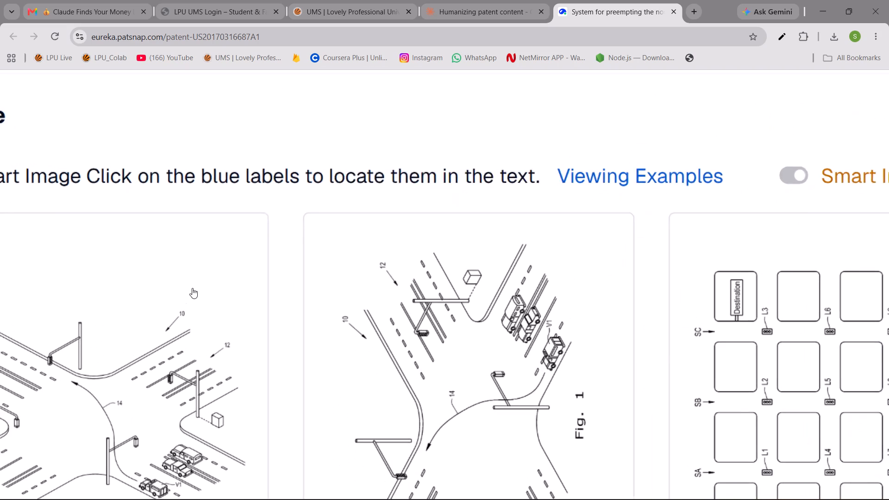
pyautogui.scroll(-2, 192, 288)
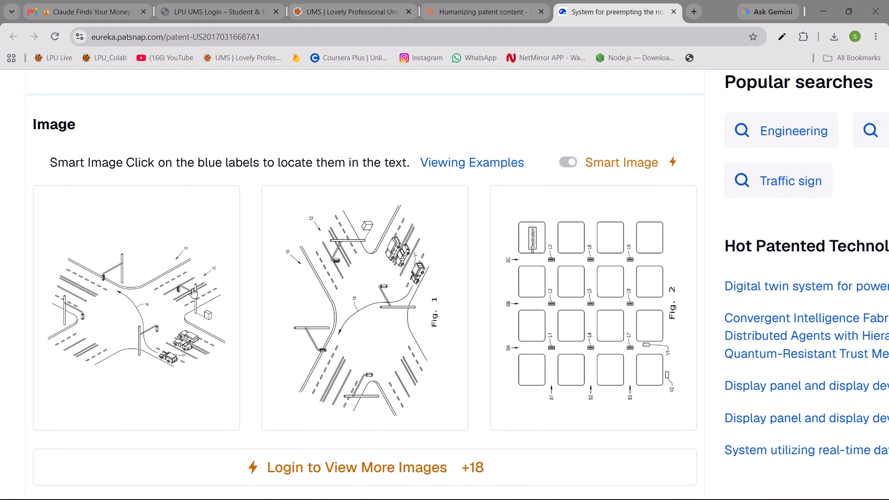
pyautogui.scroll(-2, 192, 288)
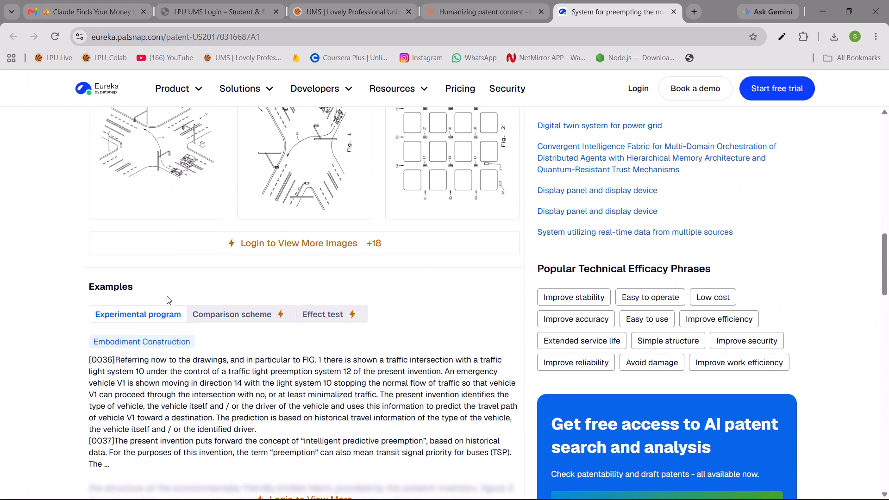
pyautogui.scroll(-3, 167, 296)
pyautogui.scroll(-4, 232, 327)
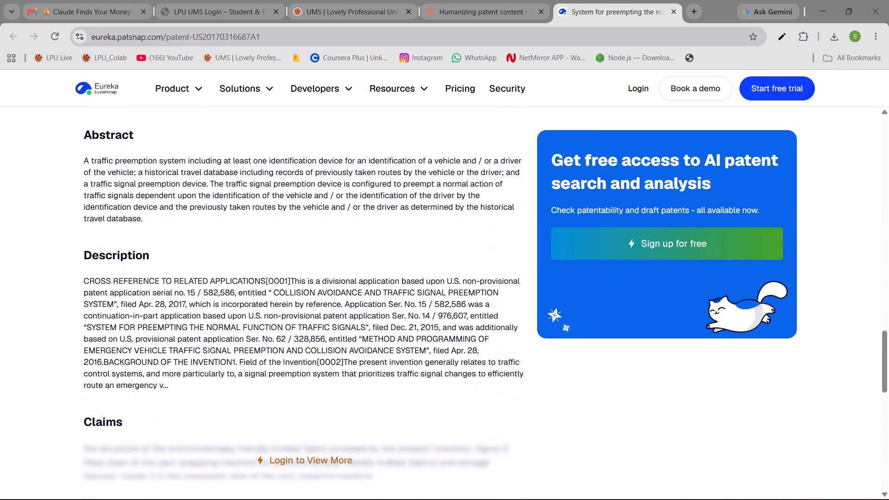
pyautogui.scroll(-2, 232, 327)
pyautogui.scroll(3, 232, 327)
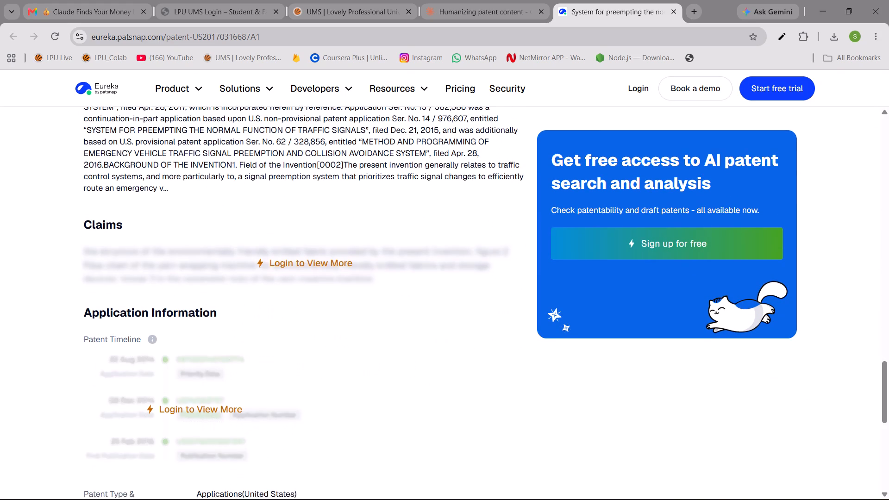
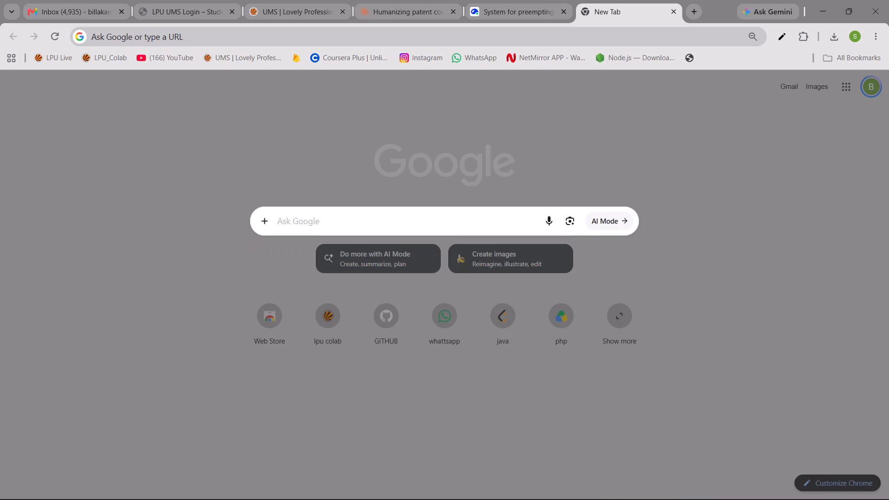
# Search Google for "normal alcohol percentage" and expand the full AI Overview.
pyautogui.press('BackSpace')
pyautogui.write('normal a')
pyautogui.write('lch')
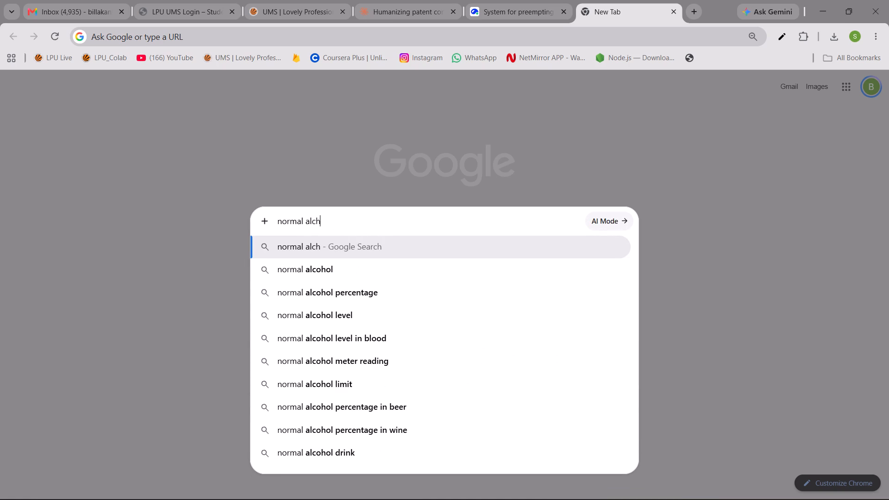
pyautogui.click(393, 298)
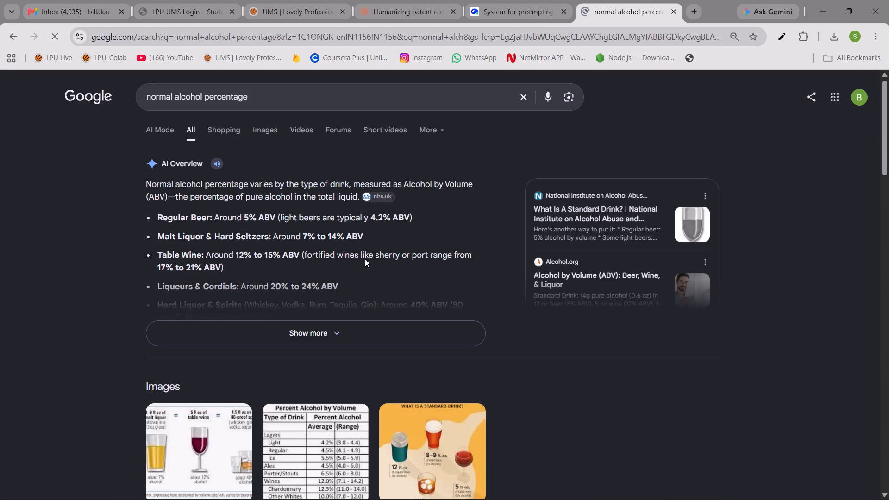
pyautogui.click(346, 337)
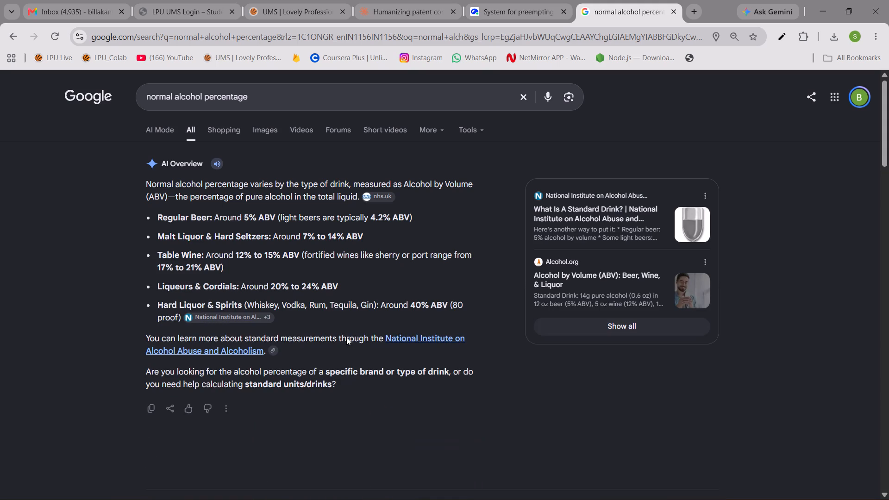
# Refine the Google search to "normal alcohol percentage for driving".
pyautogui.click(304, 102)
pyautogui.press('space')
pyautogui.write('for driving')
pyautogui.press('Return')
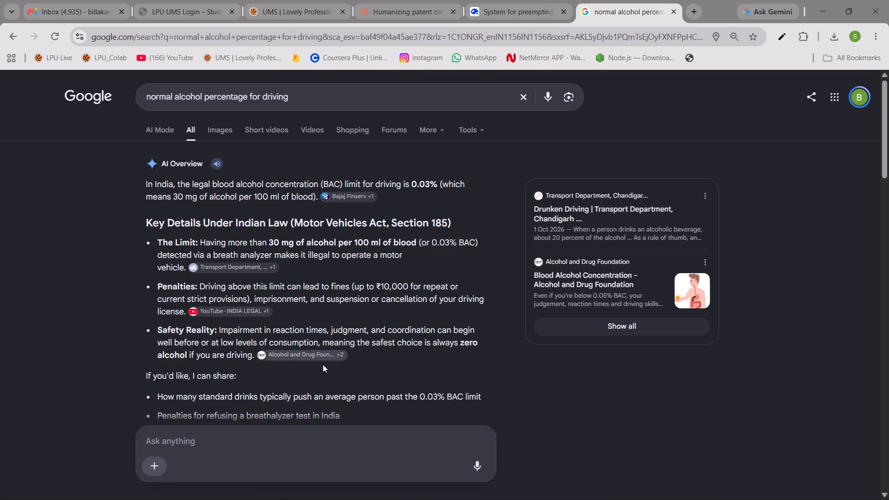
# Search Google for "normal alcohol percentage for driving in meter" and read the full AI Overview.
pyautogui.scroll(-1, 320, 371)
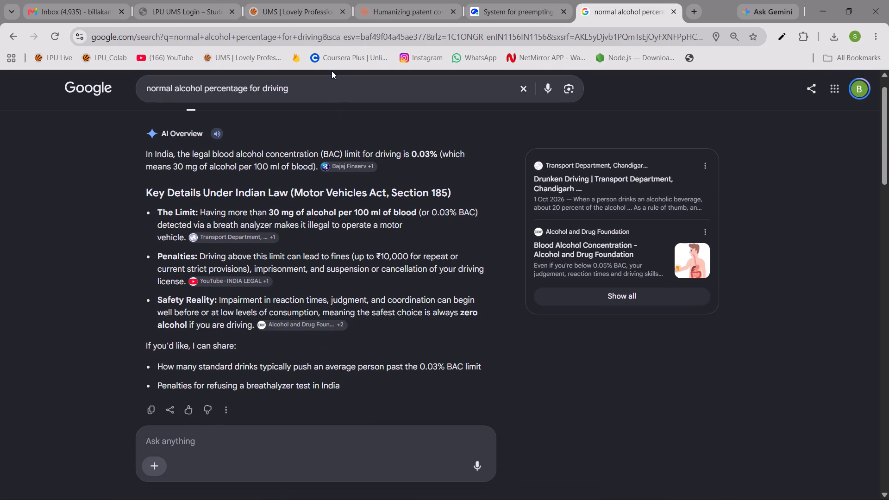
pyautogui.click(321, 96)
pyautogui.press('space')
pyautogui.write('in meter')
pyautogui.press('Return')
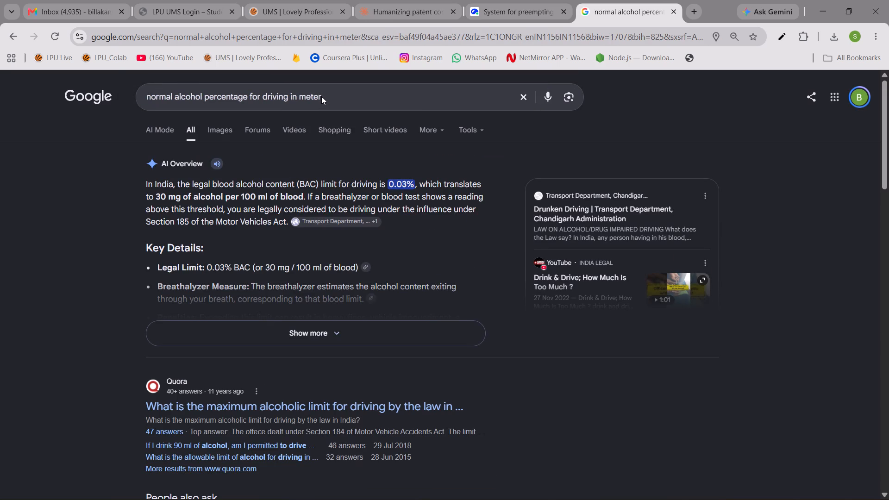
pyautogui.click(306, 334)
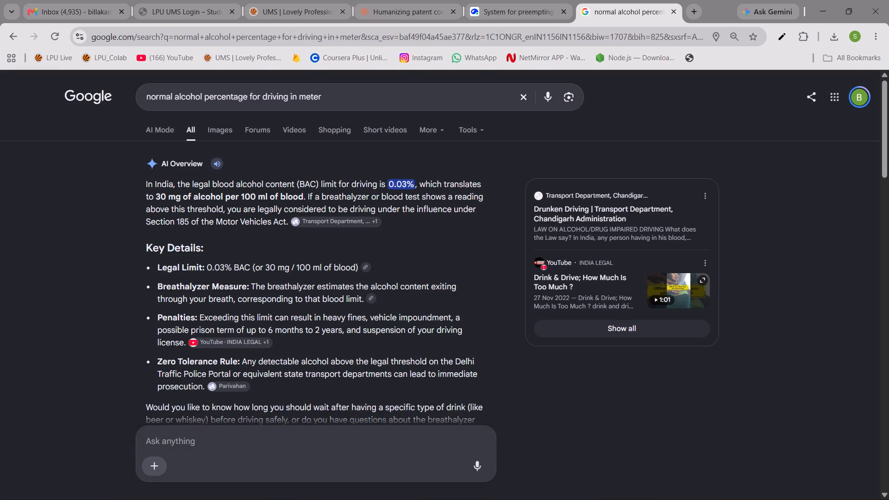
pyautogui.scroll(-2, 306, 334)
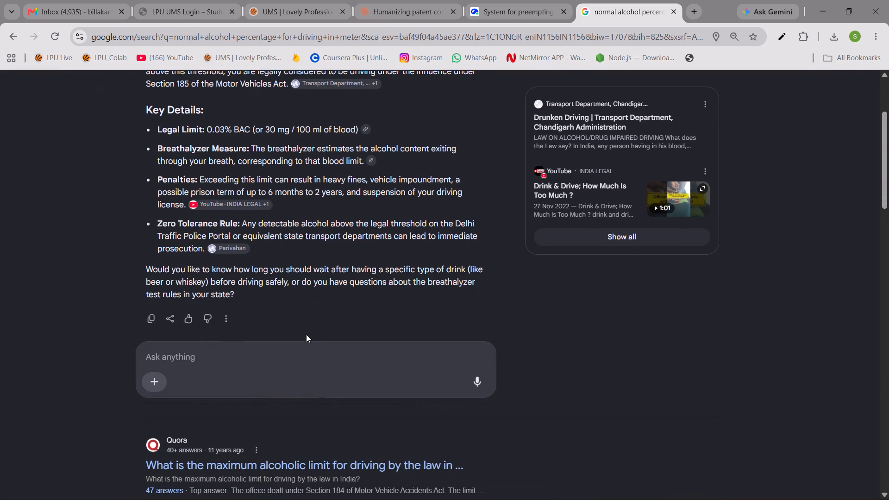
pyautogui.scroll(-2, 306, 334)
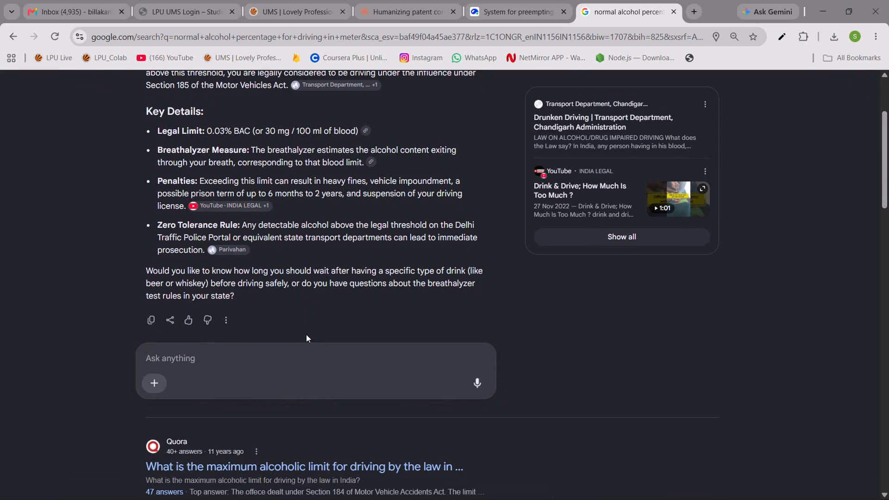
pyautogui.scroll(-2, 306, 334)
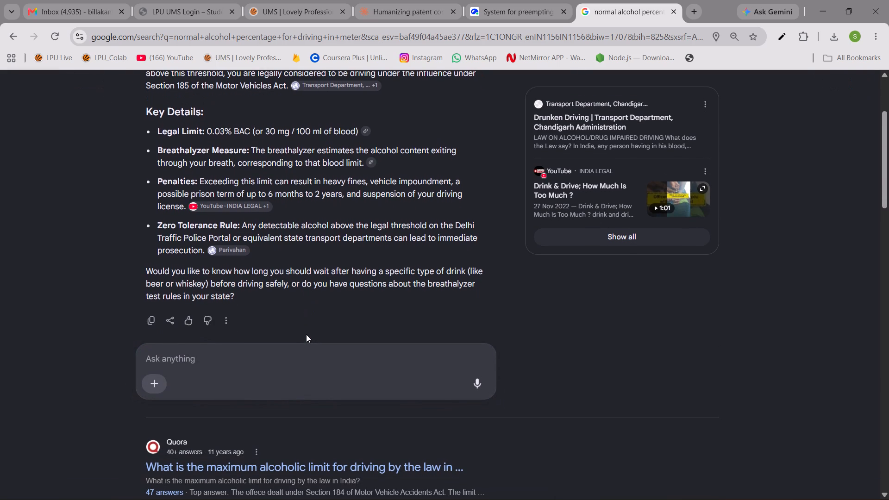
pyautogui.scroll(-1, 306, 334)
pyautogui.click(244, 362)
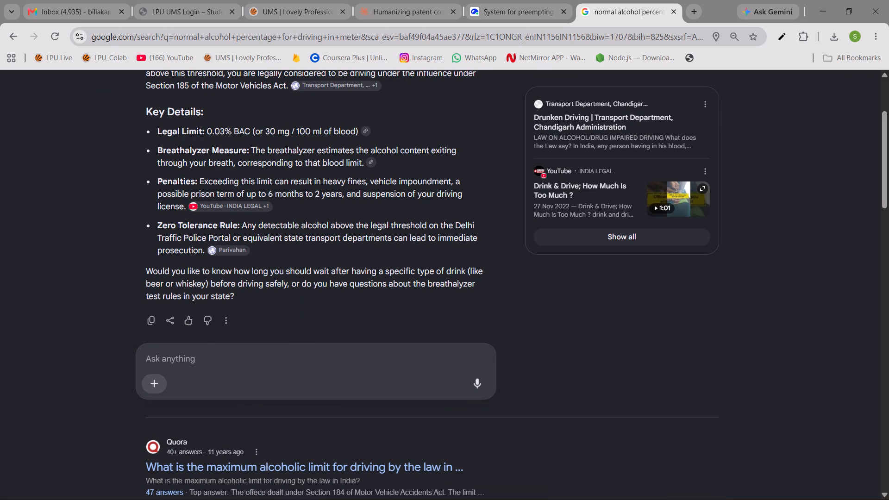
pyautogui.write('traffict')
pyautogui.press('BackSpace')
pyautogui.press('space')
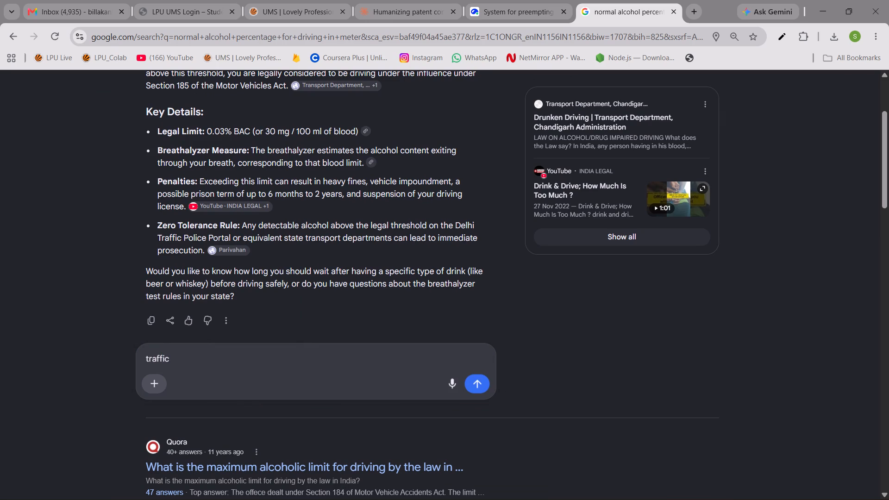
pyautogui.write('poli')
pyautogui.write('ce')
pyautogui.press('space')
pyautogui.write('will')
pyautogui.press('space')
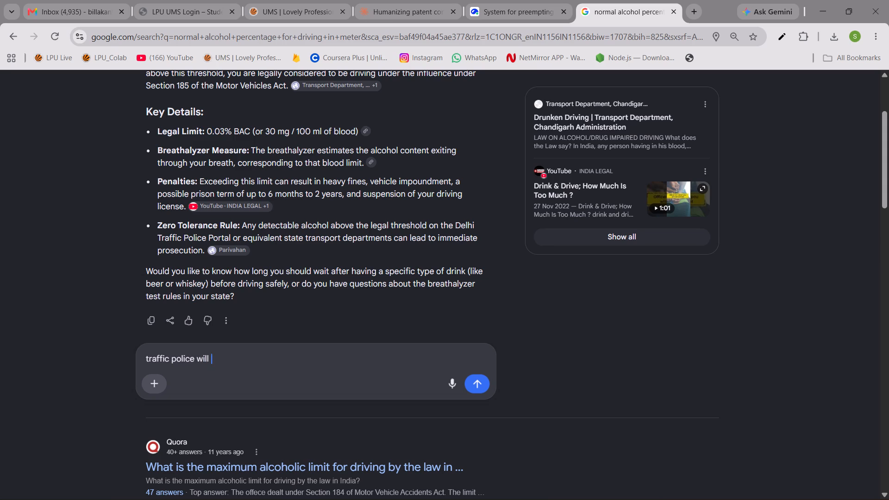
pyautogui.write('detect the alcoho')
pyautogui.write('l percen')
pyautogui.write('tage')
pyautogui.press('space')
pyautogui.write('by')
pyautogui.press('space')
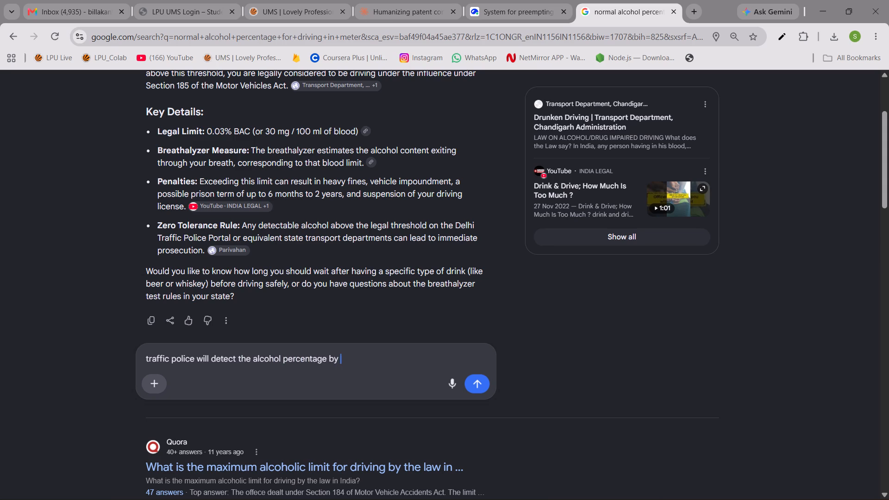
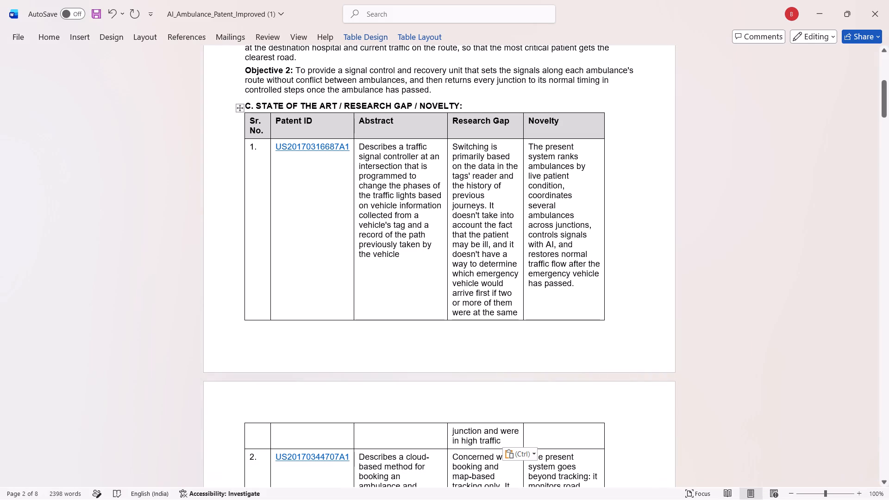
pyautogui.click(817, 4)
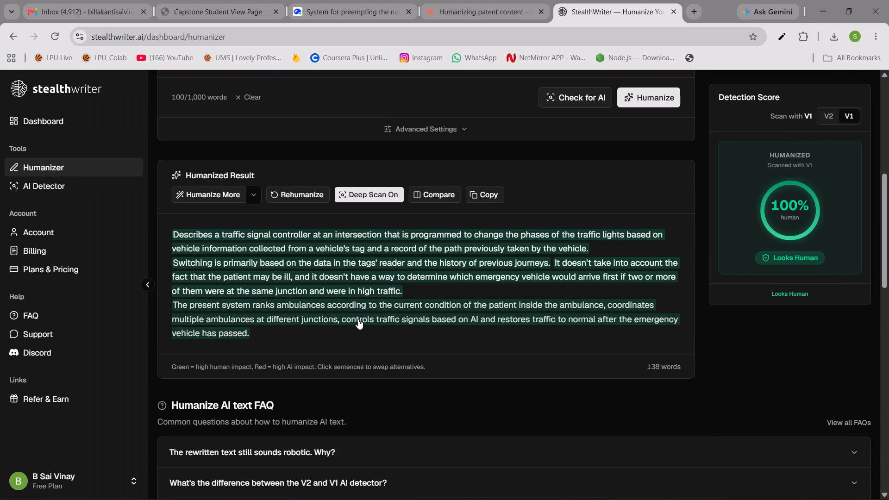
pyautogui.click(171, 301)
pyautogui.moveTo(171, 301); pyautogui.dragTo(259, 321)
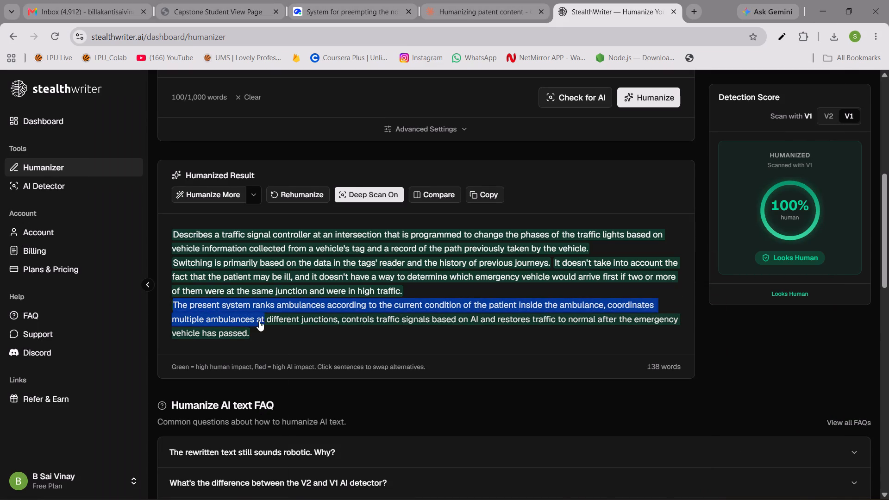
pyautogui.moveTo(259, 321); pyautogui.dragTo(264, 331)
pyautogui.hotkey('ctrl', 'c')
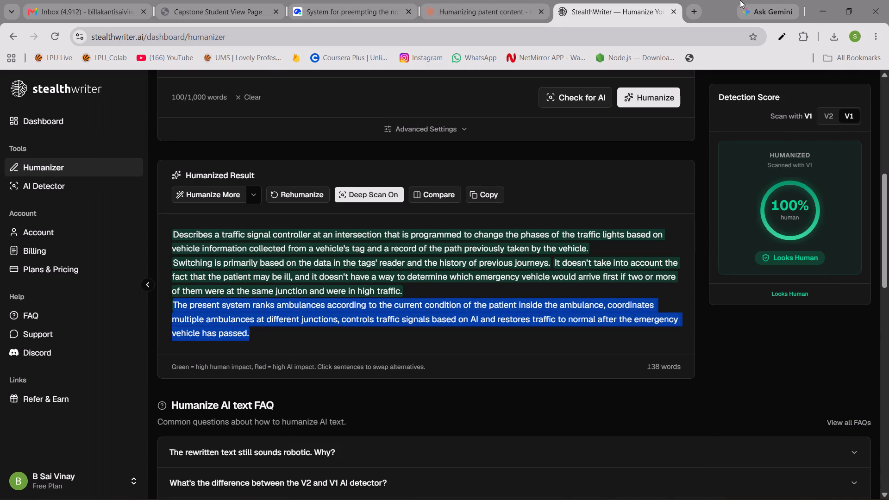
# In the Word patent form, replace row 1's Novelty text with the copied rewrite.
pyautogui.click(829, 8)
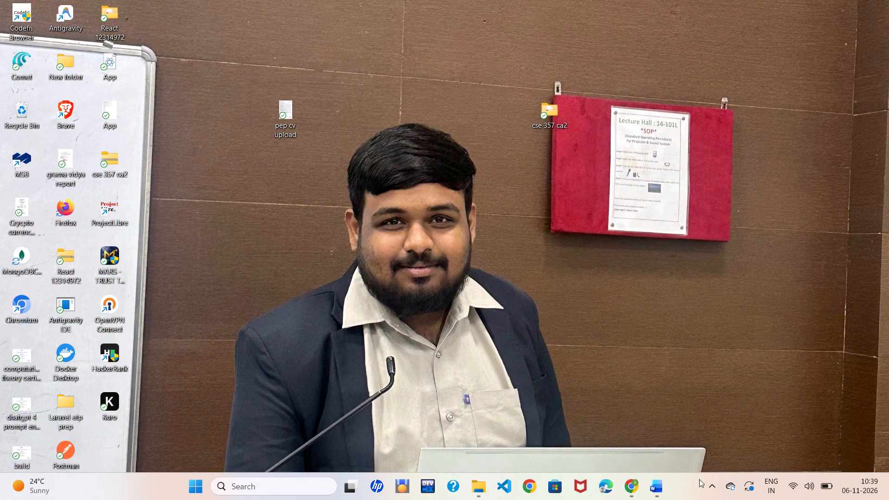
pyautogui.click(655, 491)
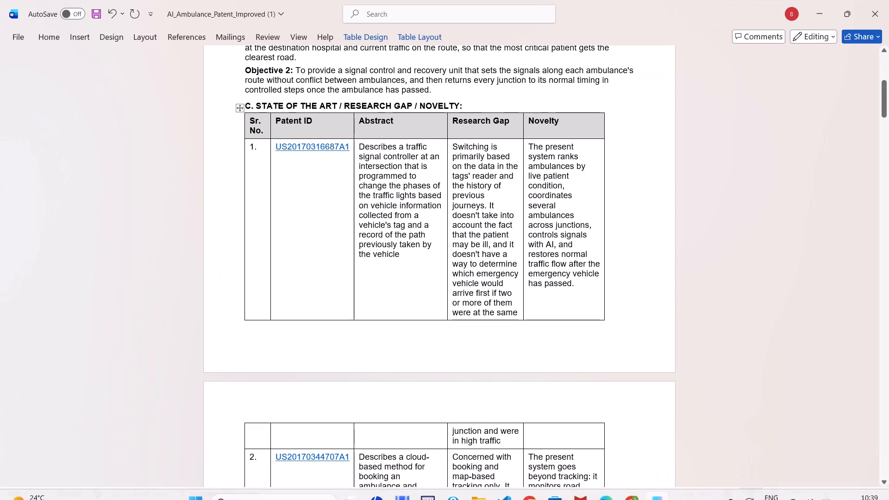
pyautogui.moveTo(574, 287); pyautogui.dragTo(539, 153)
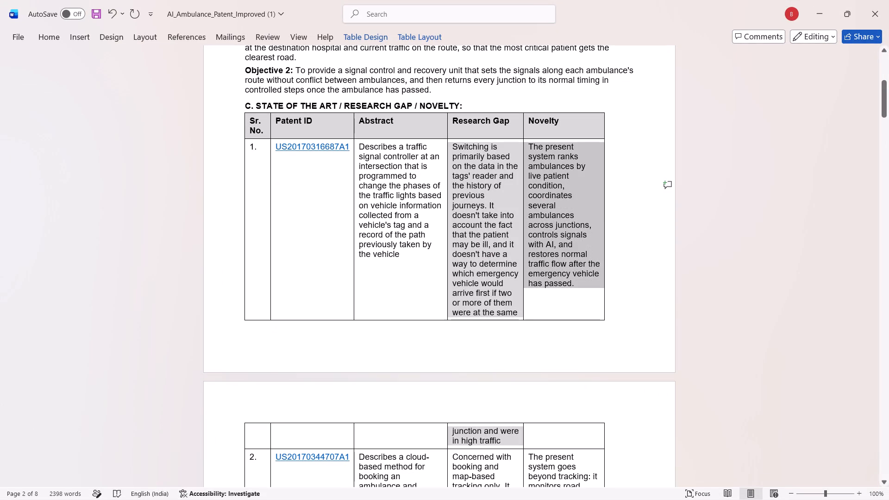
pyautogui.moveTo(539, 153); pyautogui.dragTo(535, 150)
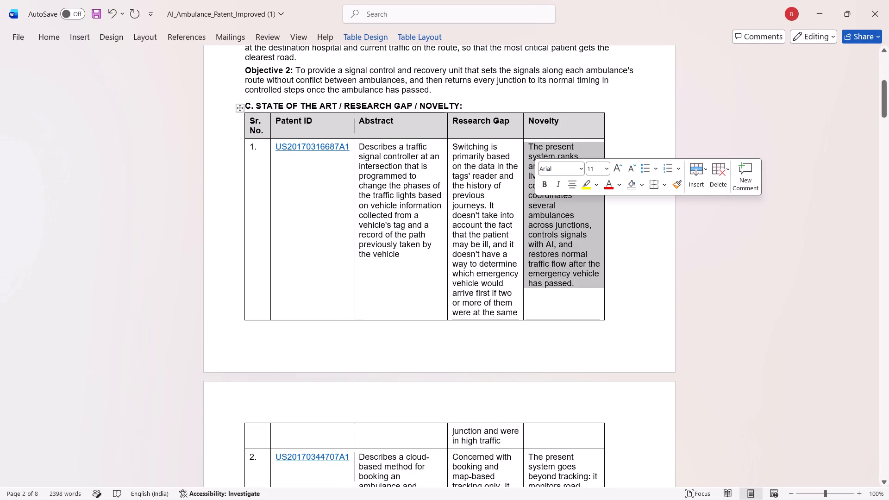
pyautogui.hotkey('ctrl', 'v')
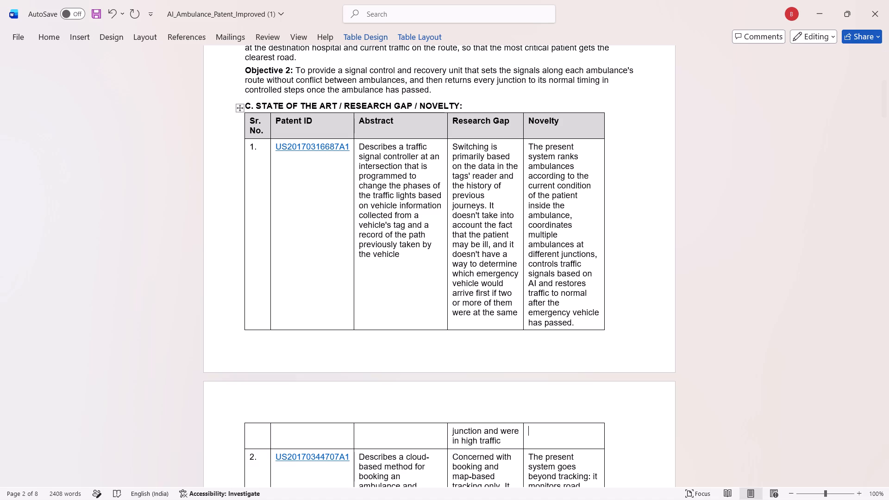
pyautogui.scroll(-2, 560, 384)
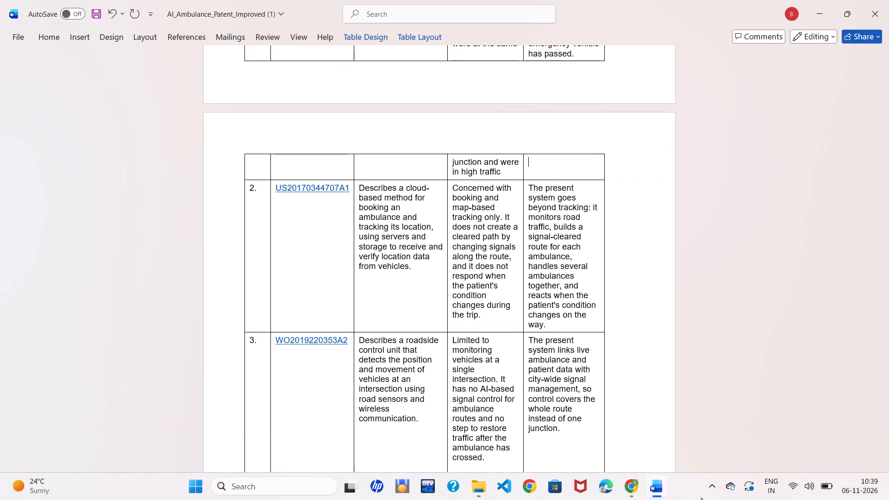
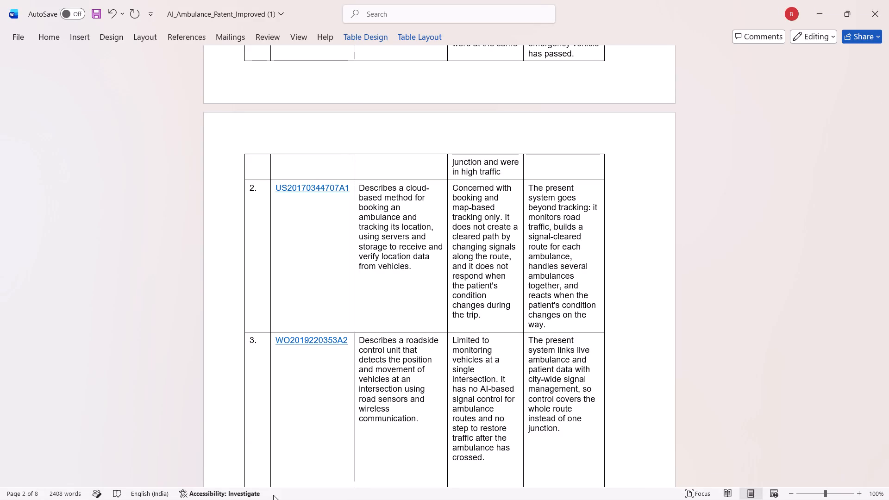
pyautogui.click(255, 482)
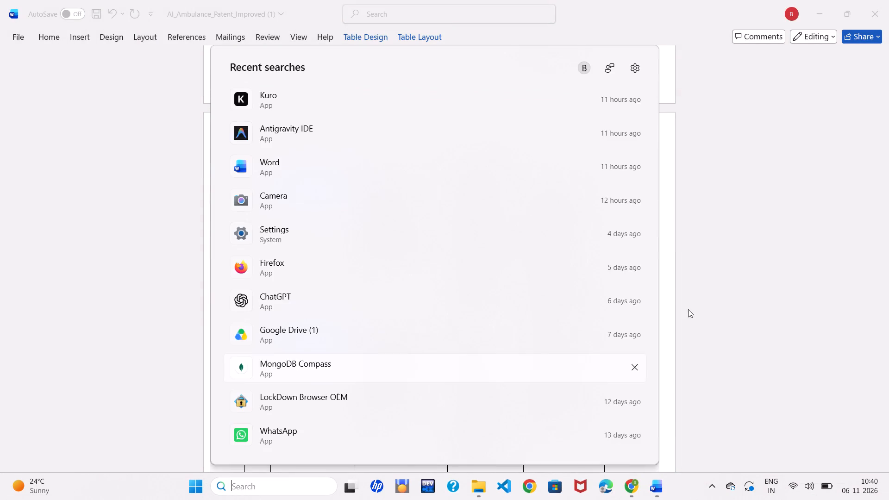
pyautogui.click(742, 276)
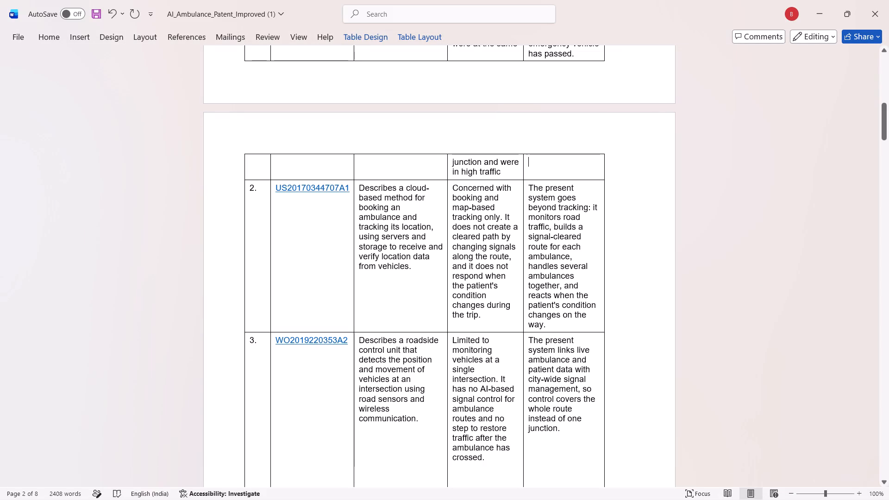
pyautogui.click(322, 187)
pyautogui.moveTo(348, 188); pyautogui.dragTo(275, 192)
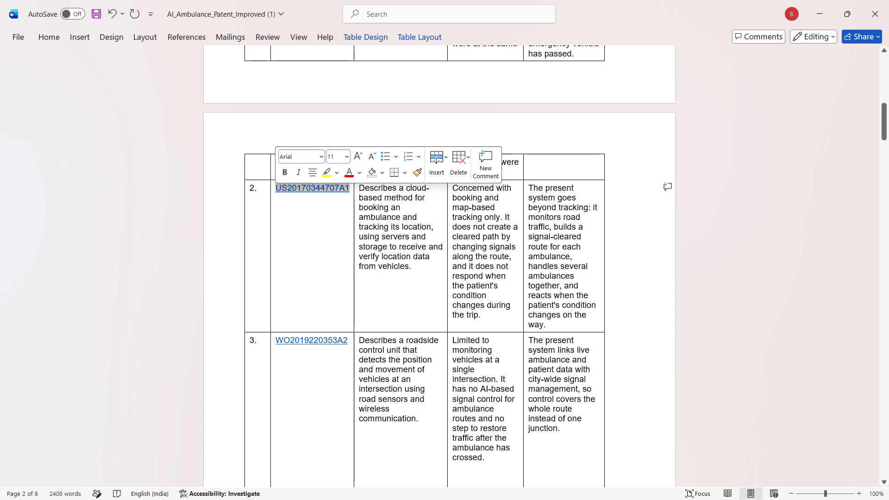
pyautogui.click(287, 188)
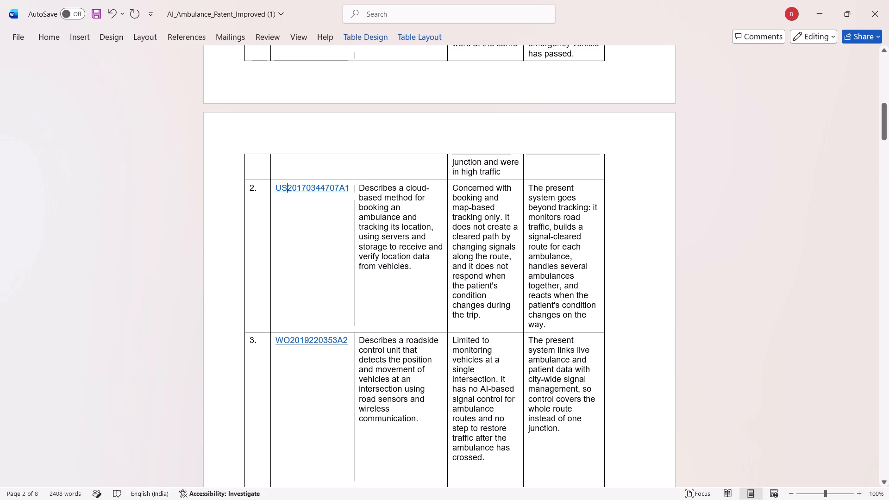
pyautogui.click(318, 191)
pyautogui.moveTo(277, 185); pyautogui.dragTo(346, 187)
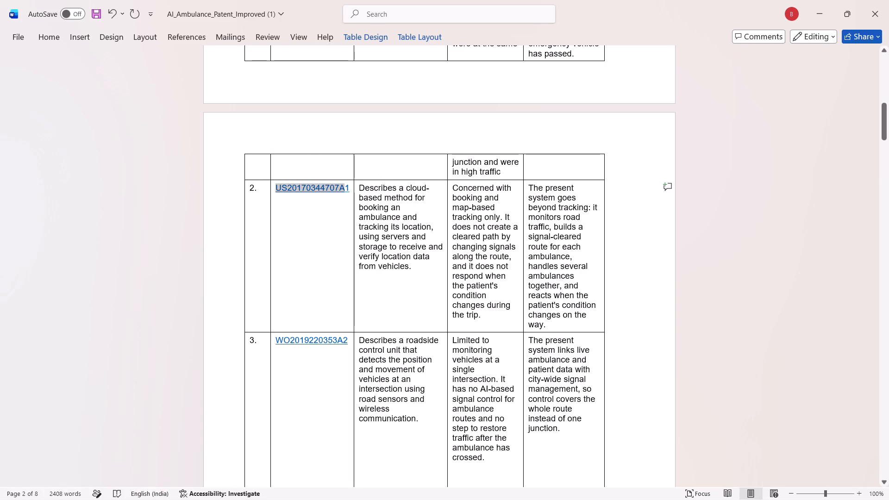
pyautogui.moveTo(346, 187); pyautogui.dragTo(346, 187)
pyautogui.click(348, 187)
pyautogui.rightClick(348, 187)
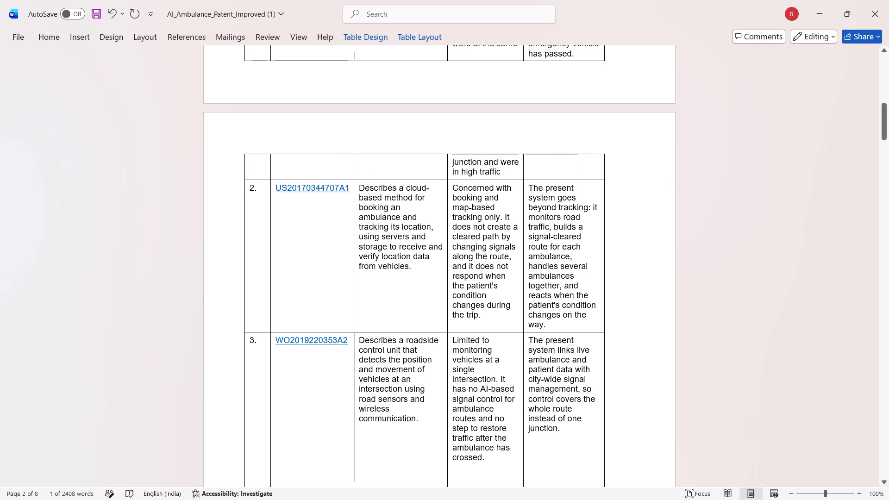
pyautogui.click(340, 189)
pyautogui.rightClick(338, 189)
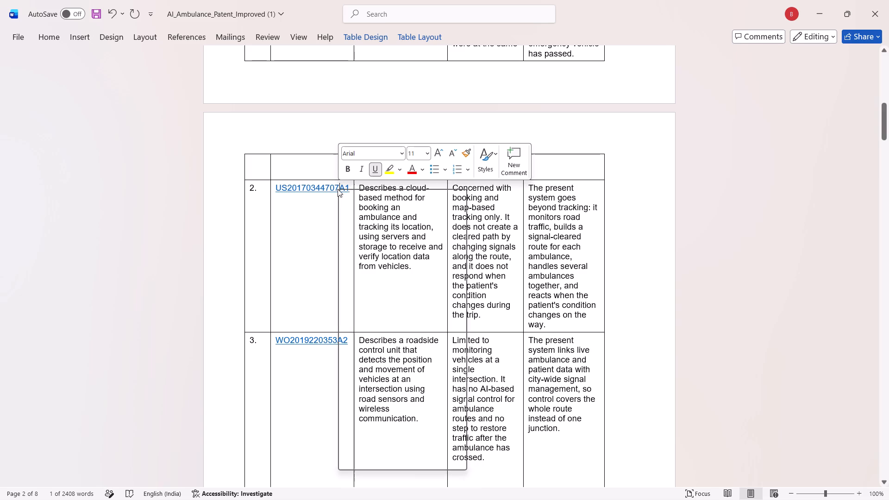
pyautogui.click(332, 189)
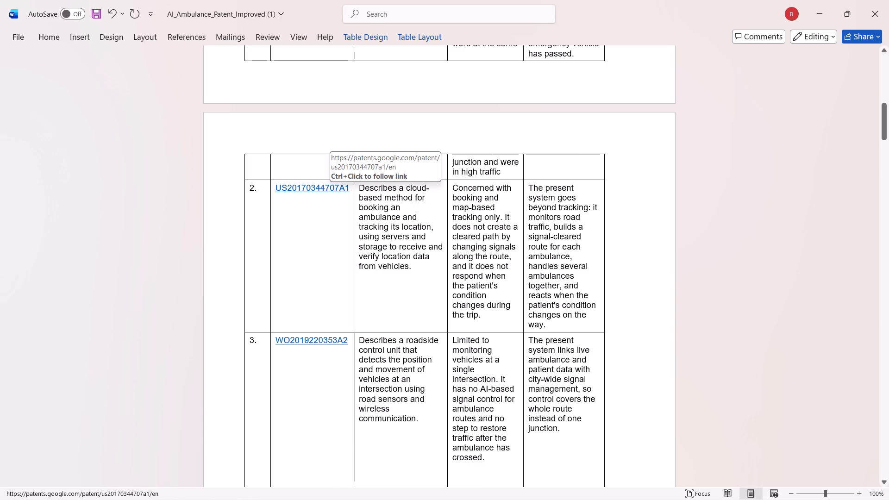
pyautogui.keyDown('ctrl'); pyautogui.click(279, 186); pyautogui.keyUp('ctrl')
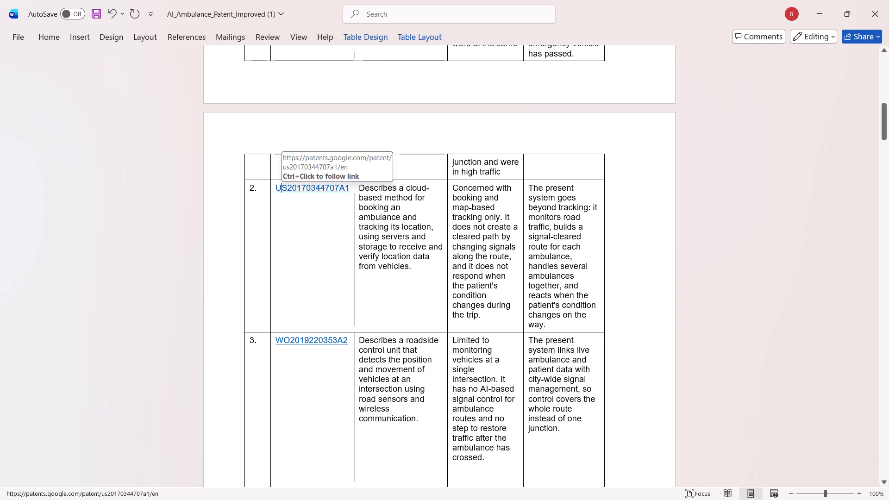
pyautogui.moveTo(275, 188); pyautogui.dragTo(349, 187)
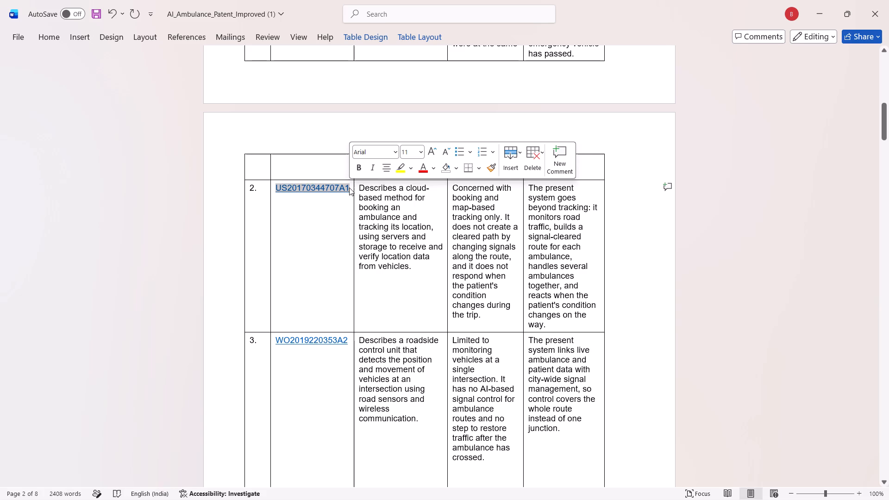
pyautogui.keyDown('ctrl'); pyautogui.click(344, 187); pyautogui.keyUp('ctrl')
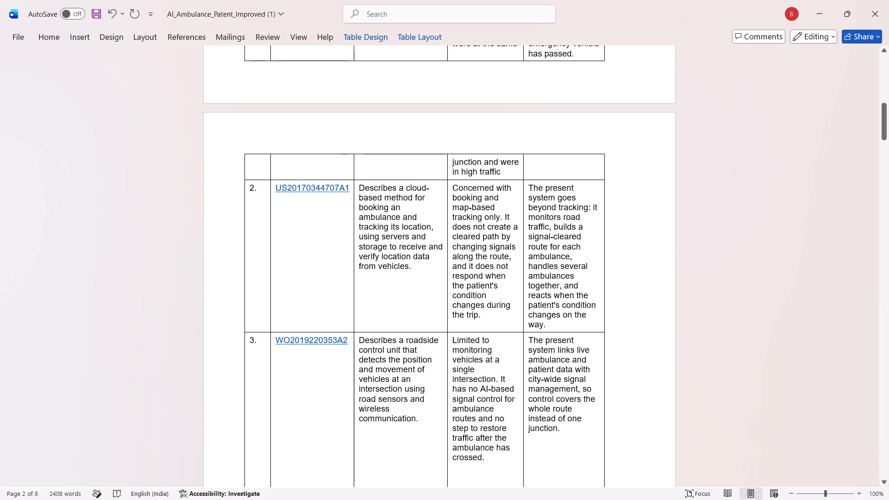
pyautogui.click(332, 187)
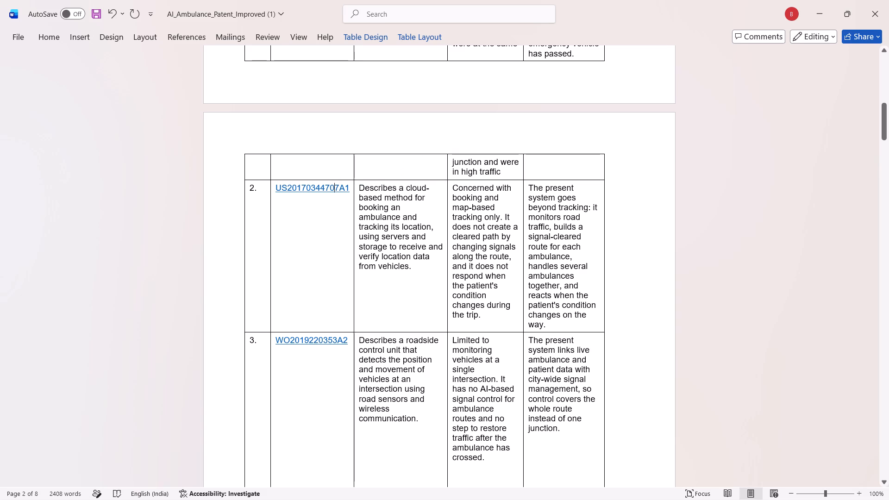
pyautogui.doubleClick(350, 189)
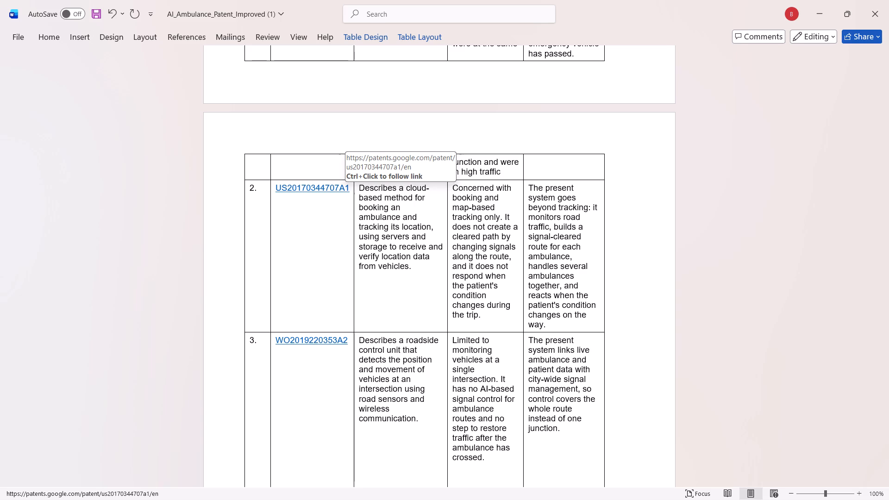
pyautogui.moveTo(348, 193); pyautogui.dragTo(274, 186)
pyautogui.keyDown('ctrl'); pyautogui.click(281, 186); pyautogui.keyUp('ctrl')
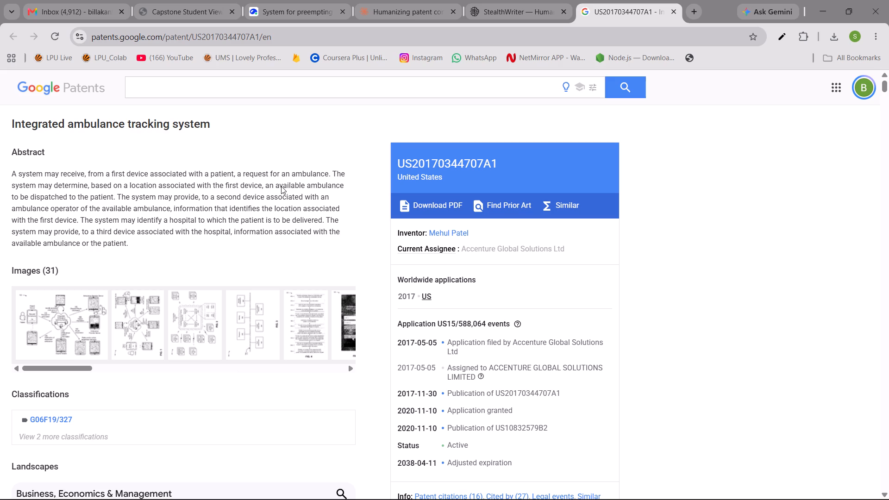
pyautogui.scroll(-4, 112, 387)
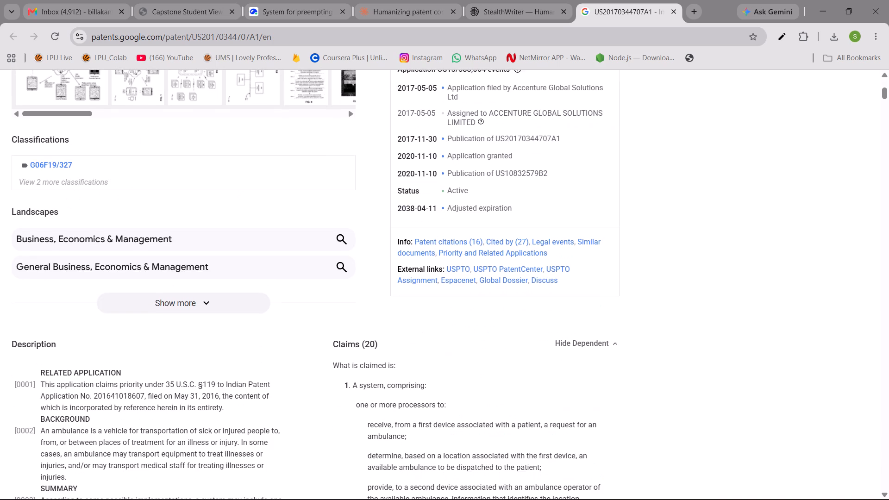
pyautogui.scroll(-4, 151, 383)
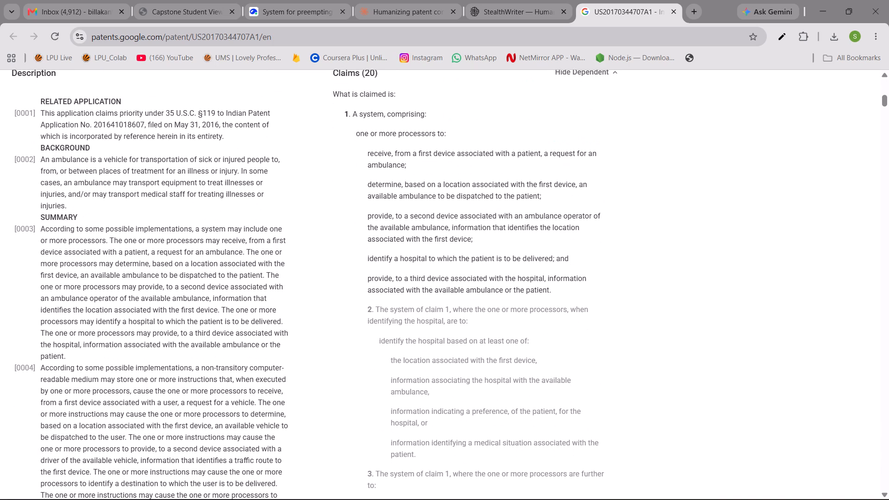
pyautogui.scroll(-10, 195, 331)
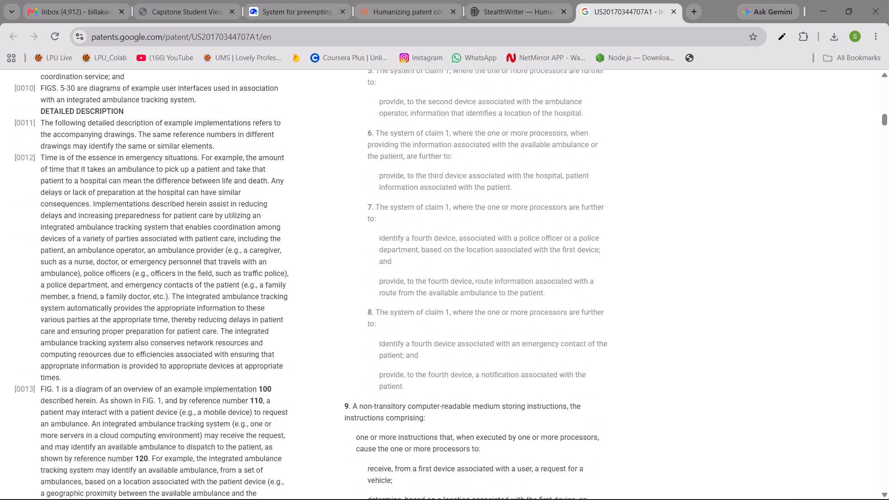
pyautogui.scroll(-10, 195, 331)
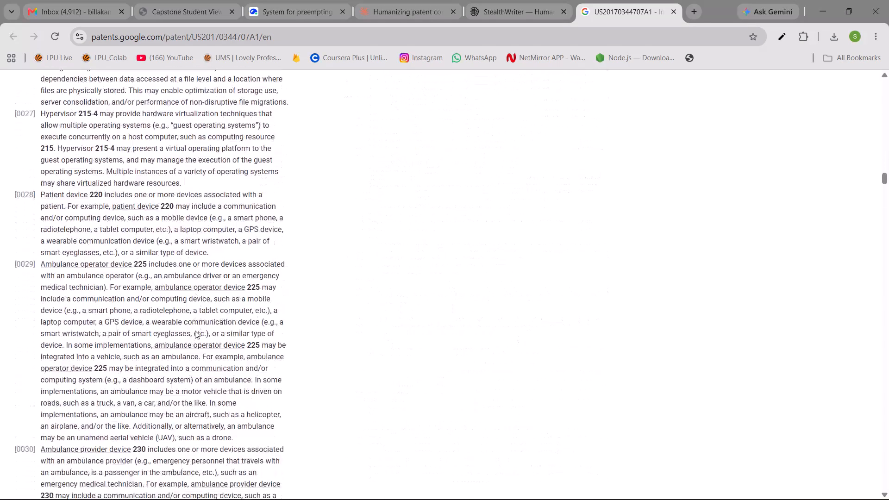
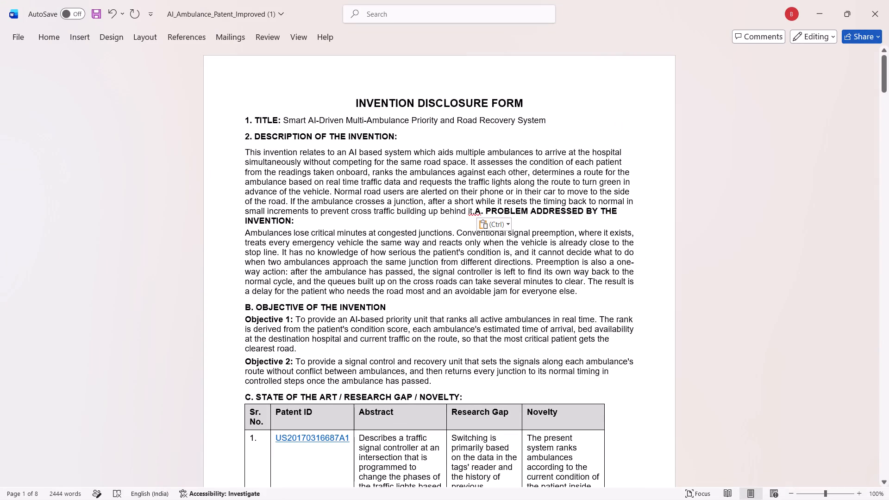
# Undo the description paste in Word and replace only the section 2 paragraph with the humanized text, keeping heading A on its own line.
pyautogui.hotkey('ctrl', 'z')
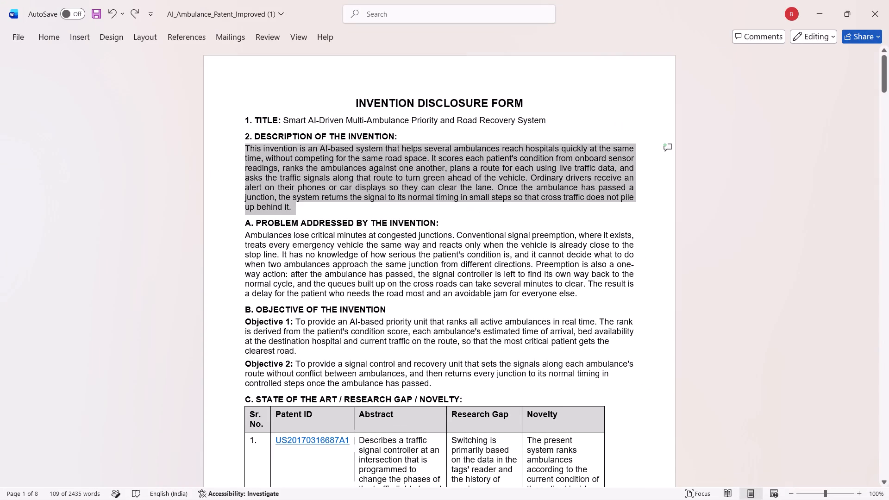
pyautogui.click(297, 209)
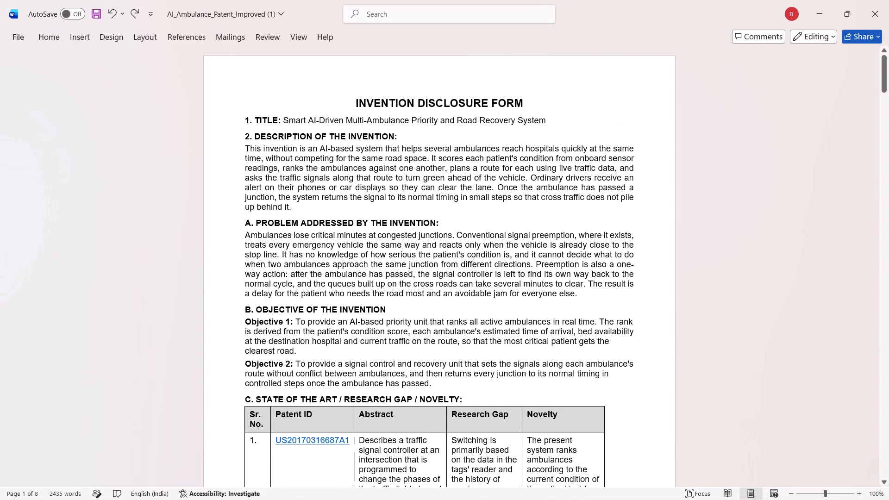
pyautogui.press('Return')
pyautogui.moveTo(295, 210); pyautogui.dragTo(241, 149)
pyautogui.hotkey('ctrl', 'v')
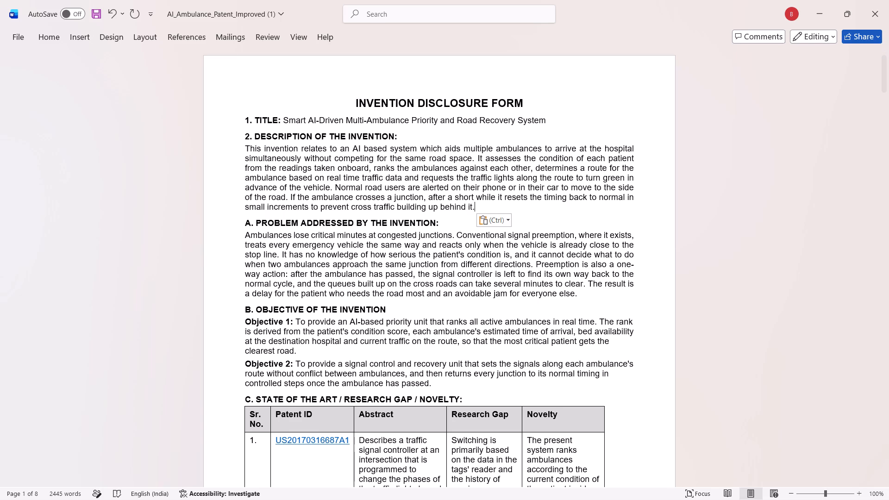
# Review the invention disclosure form from the description and prior-art table through the diagrams to the conclusion.
pyautogui.scroll(-2, 414, 272)
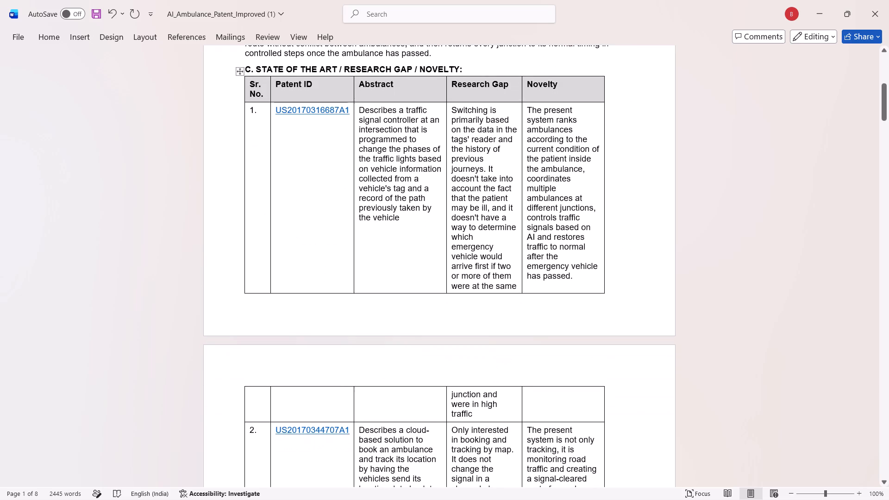
pyautogui.scroll(-5, 414, 272)
pyautogui.scroll(6, 414, 272)
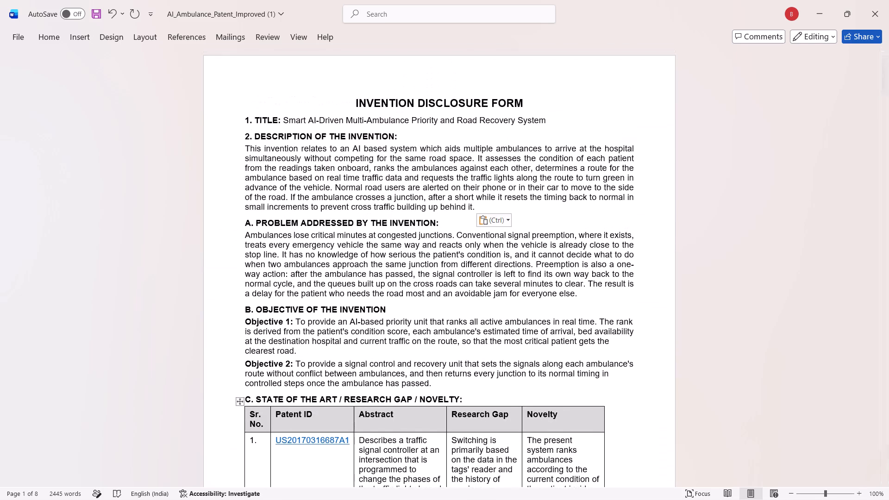
pyautogui.scroll(-1, 381, 254)
pyautogui.scroll(1, 381, 254)
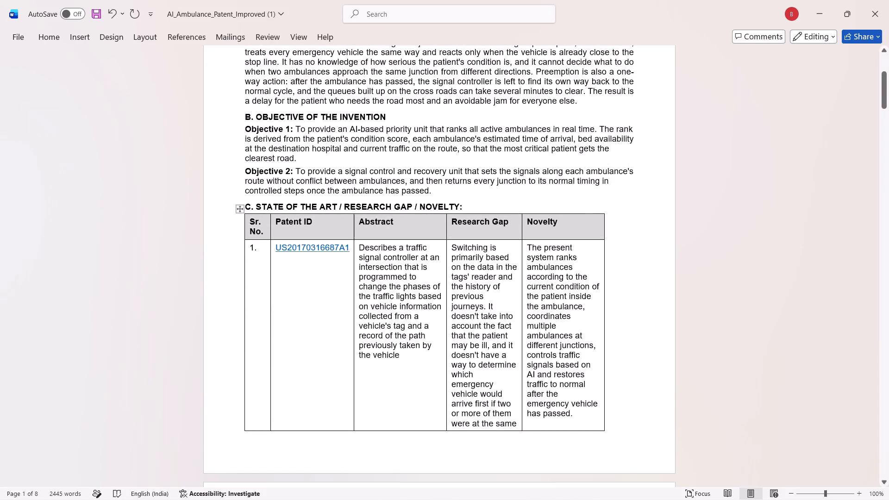
pyautogui.scroll(1, 381, 254)
pyautogui.scroll(-13, 381, 254)
pyautogui.scroll(7, 381, 254)
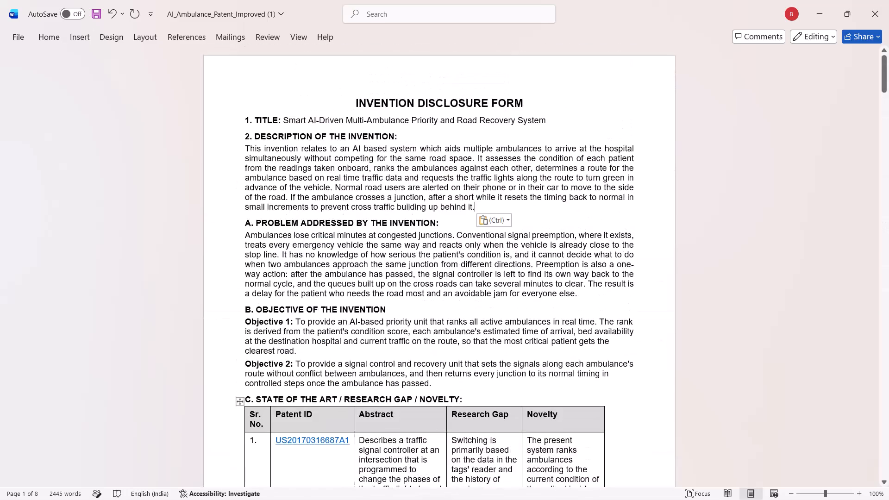
pyautogui.scroll(-17, 381, 254)
pyautogui.scroll(2, 381, 254)
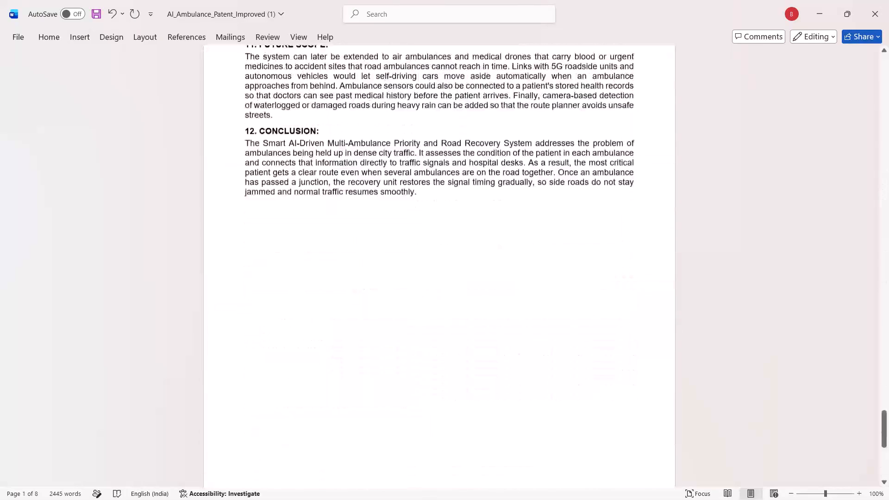
pyautogui.scroll(6, 381, 254)
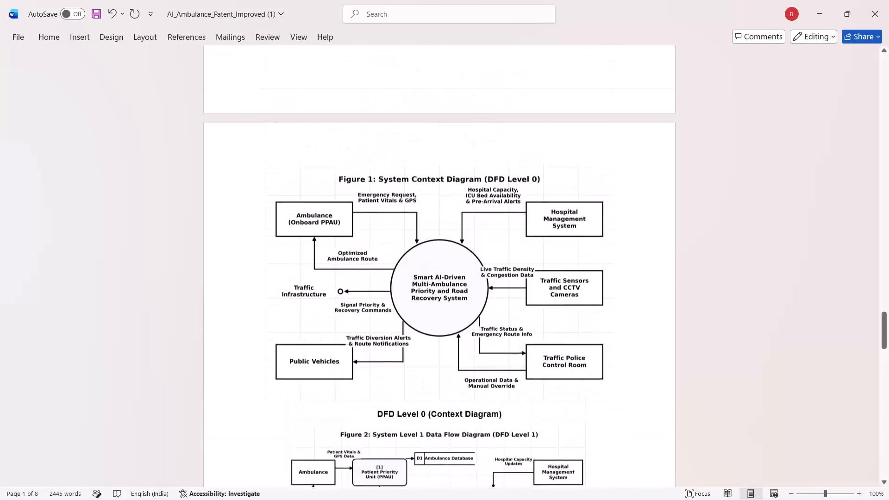
pyautogui.scroll(8, 381, 254)
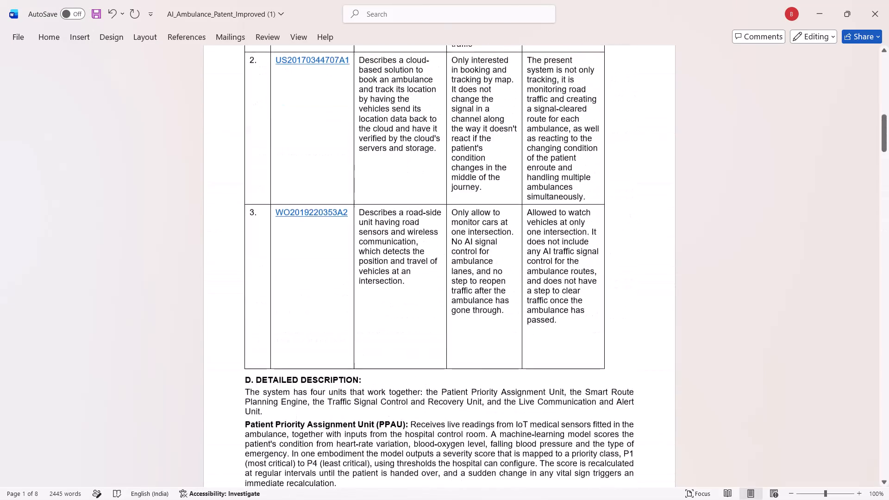
pyautogui.scroll(5, 381, 254)
pyautogui.scroll(-5, 381, 254)
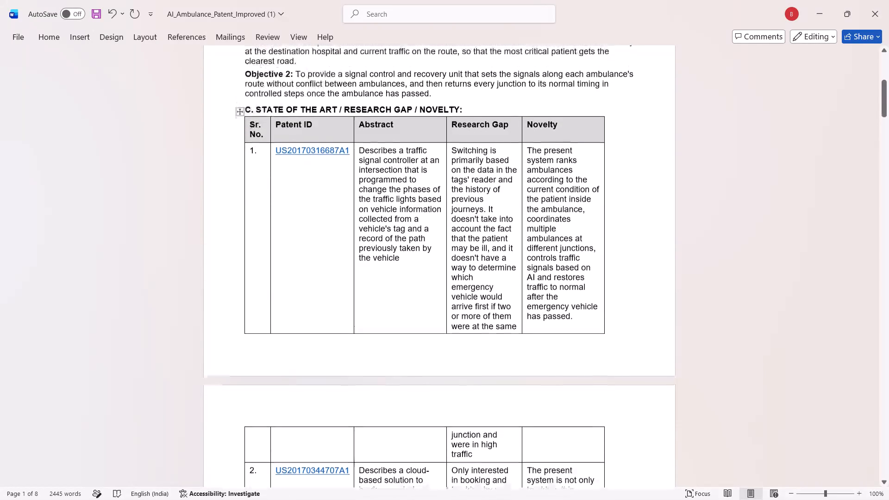
pyautogui.scroll(-2, 381, 254)
pyautogui.scroll(7, 381, 254)
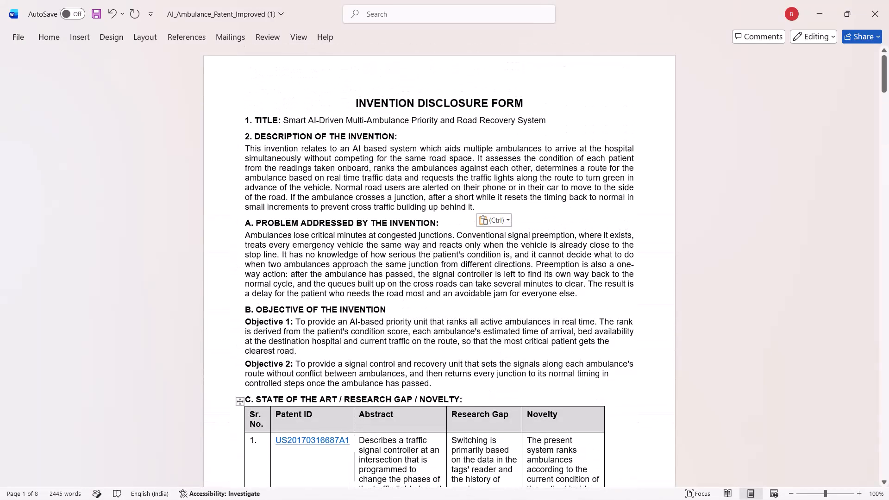
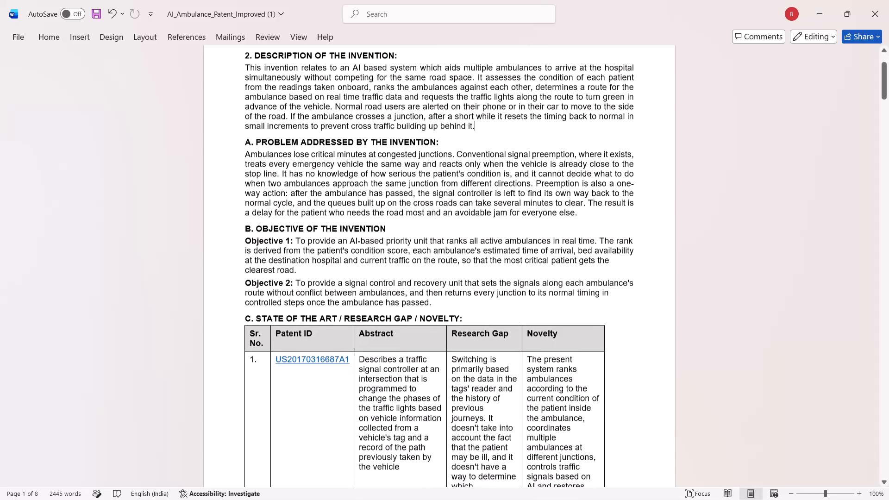
# Review the patent form from the invention description through the prior-art table, detailed description, flow chart, DFD diagrams and disclosure questions to the closing sections.
pyautogui.scroll(-2, 605, 232)
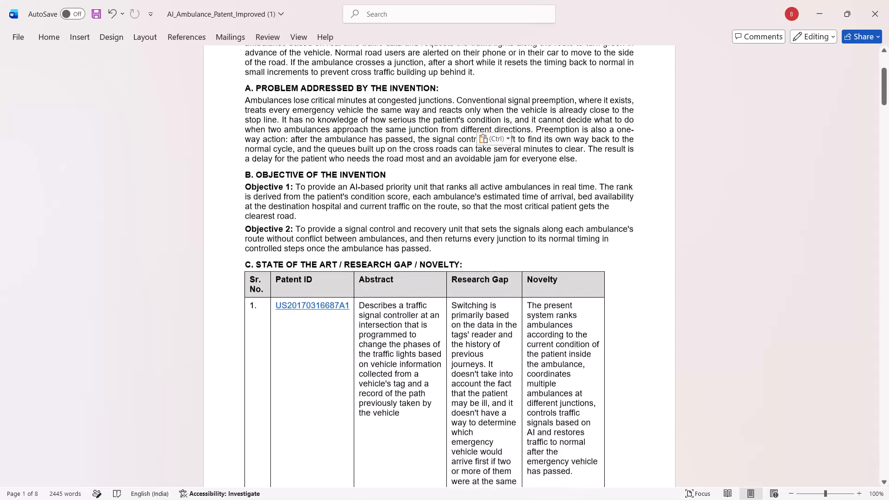
pyautogui.scroll(-3, 605, 232)
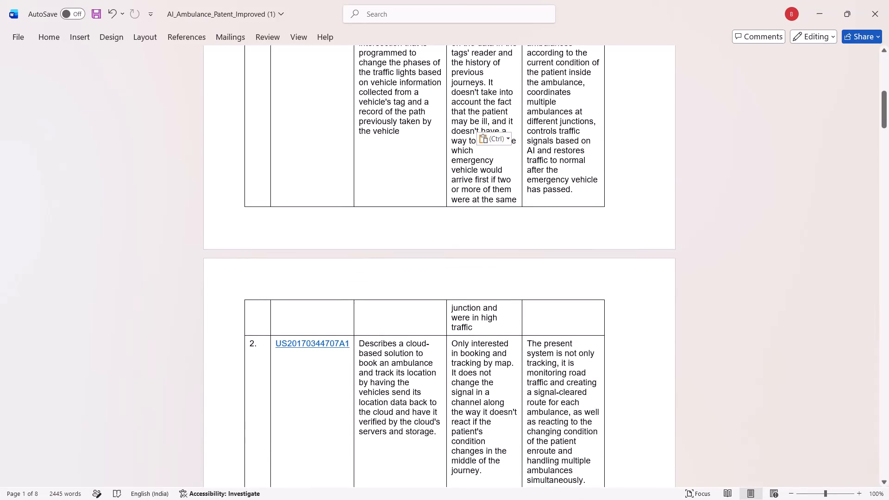
pyautogui.scroll(-4, 605, 232)
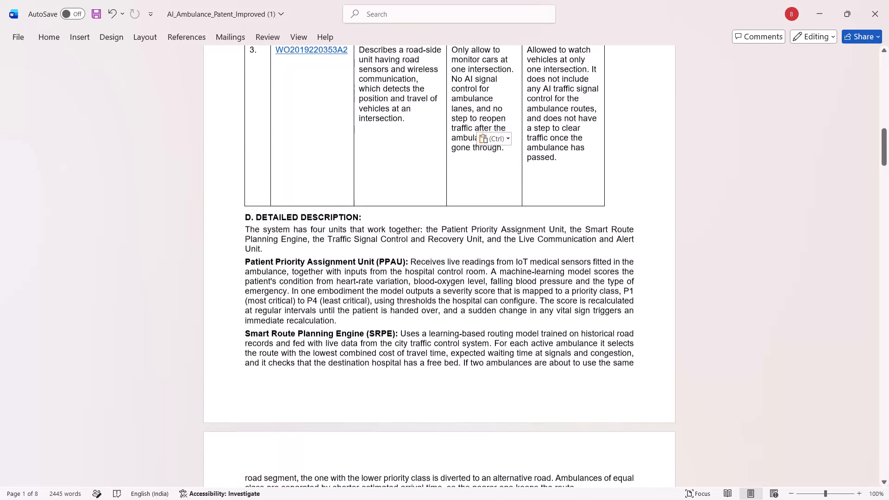
pyautogui.scroll(-1, 605, 232)
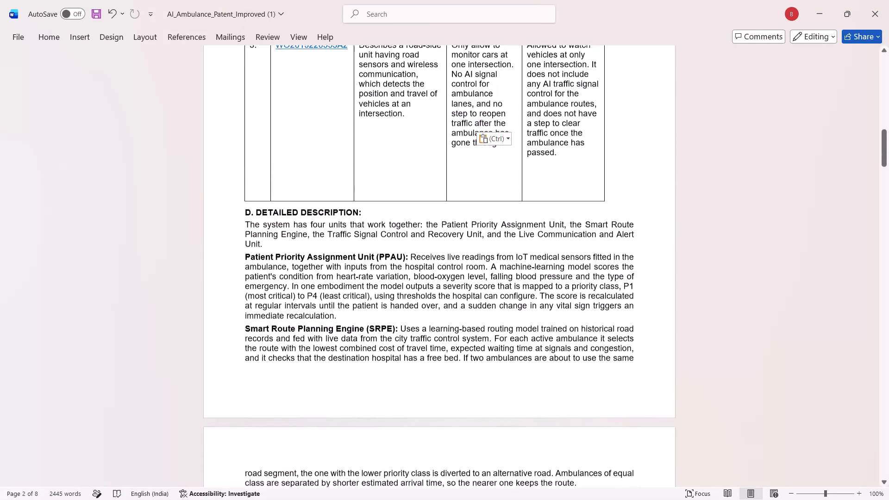
pyautogui.scroll(-4, 605, 232)
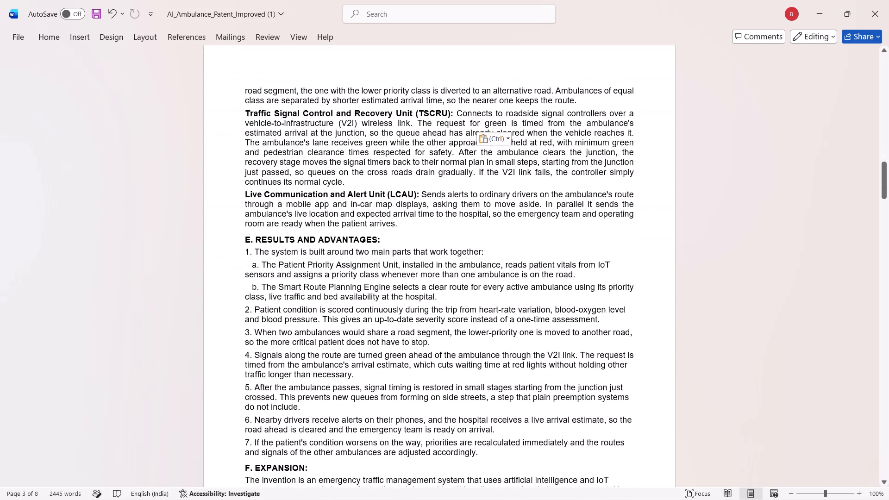
pyautogui.scroll(-2, 605, 232)
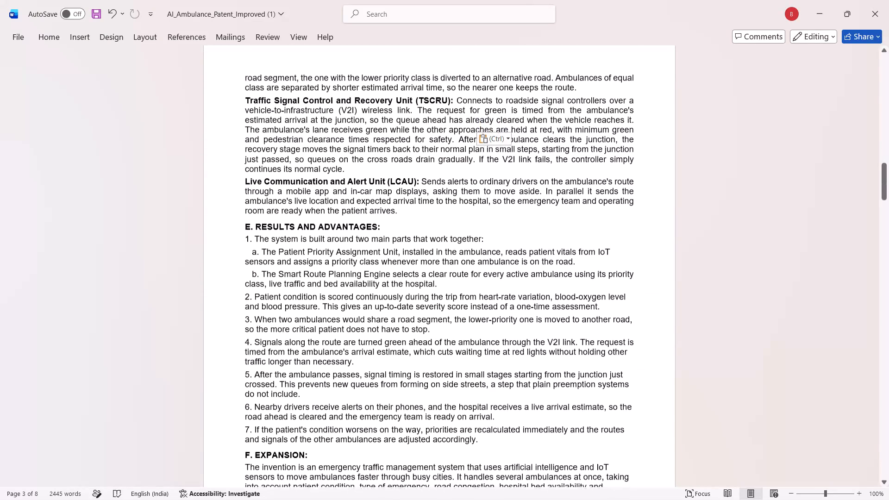
pyautogui.scroll(-2, 605, 232)
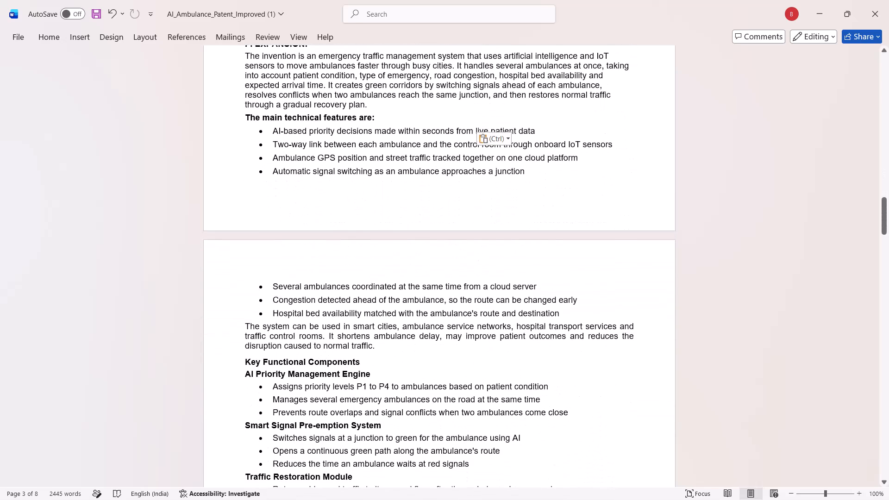
pyautogui.scroll(-2, 605, 232)
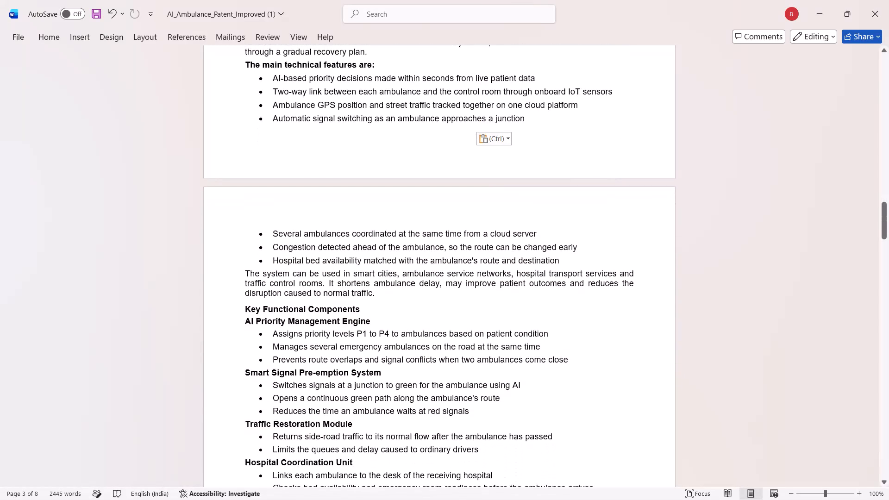
pyautogui.scroll(-3, 605, 232)
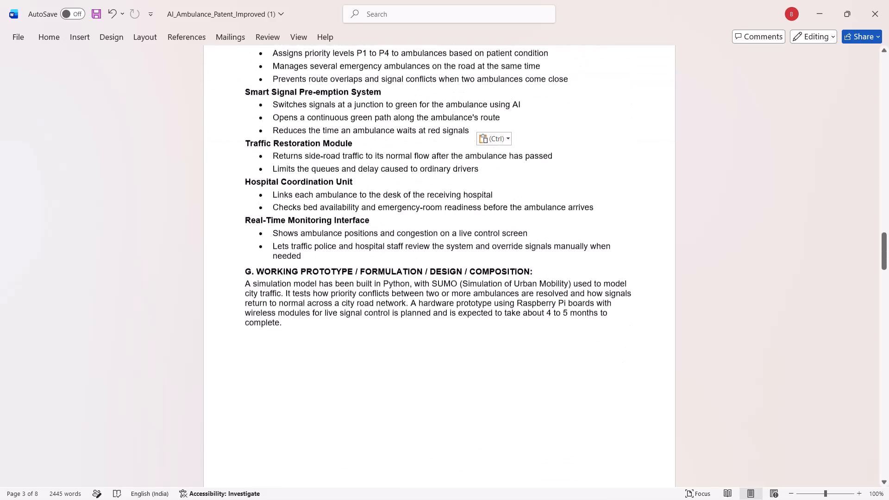
pyautogui.scroll(-4, 605, 232)
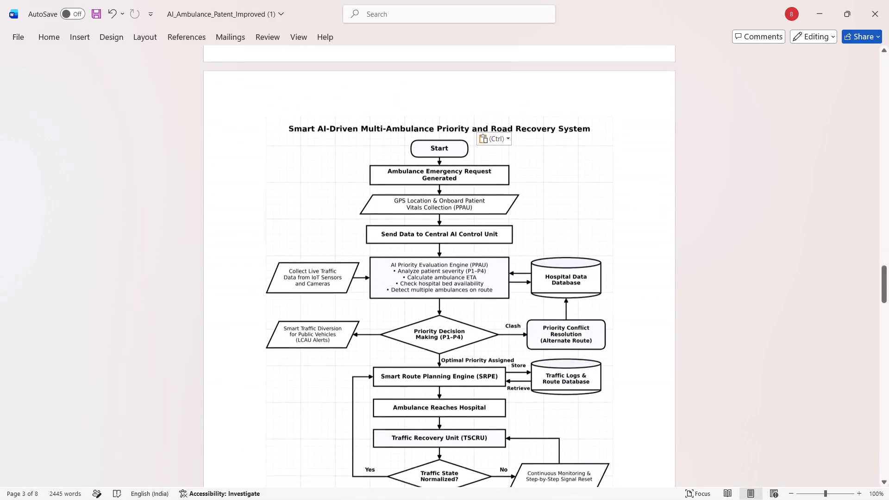
pyautogui.scroll(-1, 605, 232)
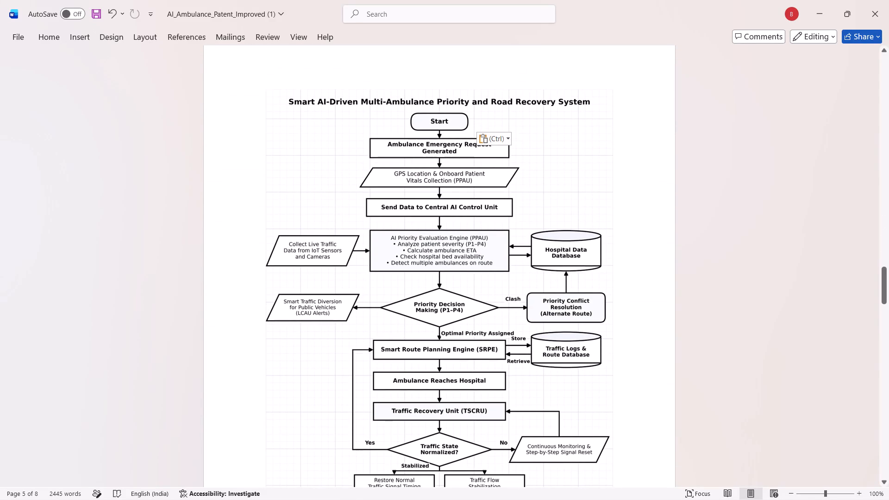
pyautogui.scroll(-1, 605, 232)
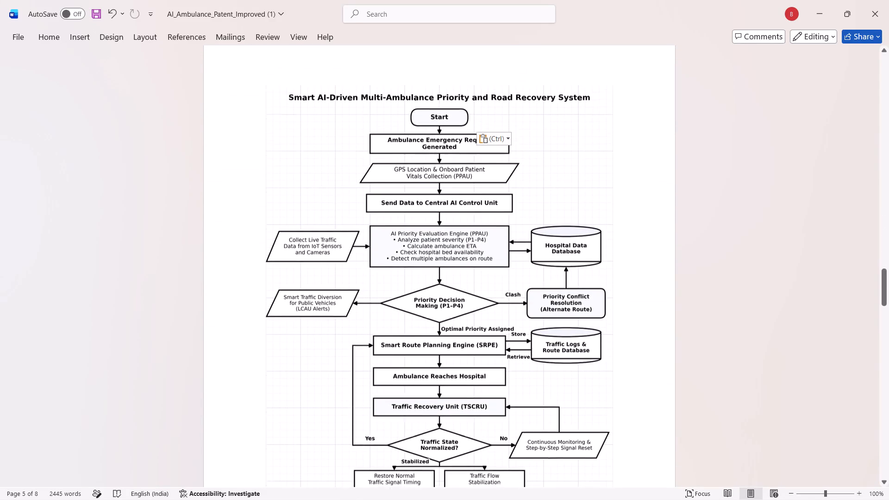
pyautogui.scroll(-5, 605, 232)
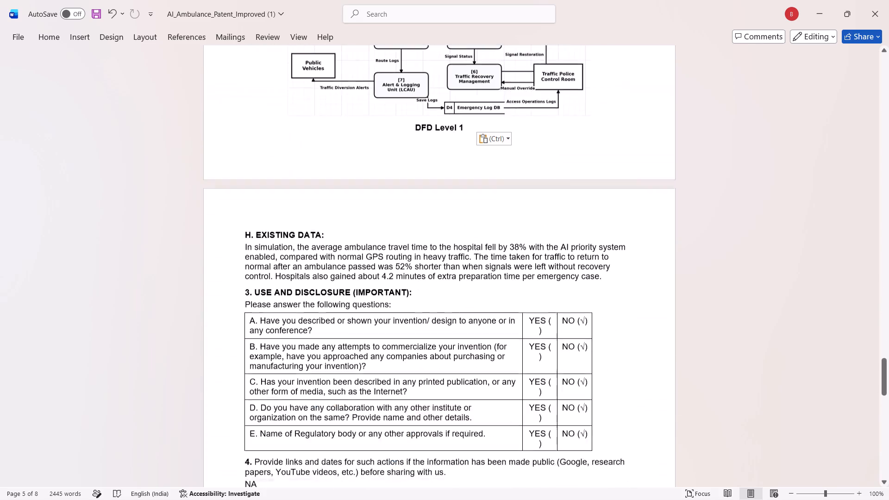
pyautogui.scroll(-2, 605, 232)
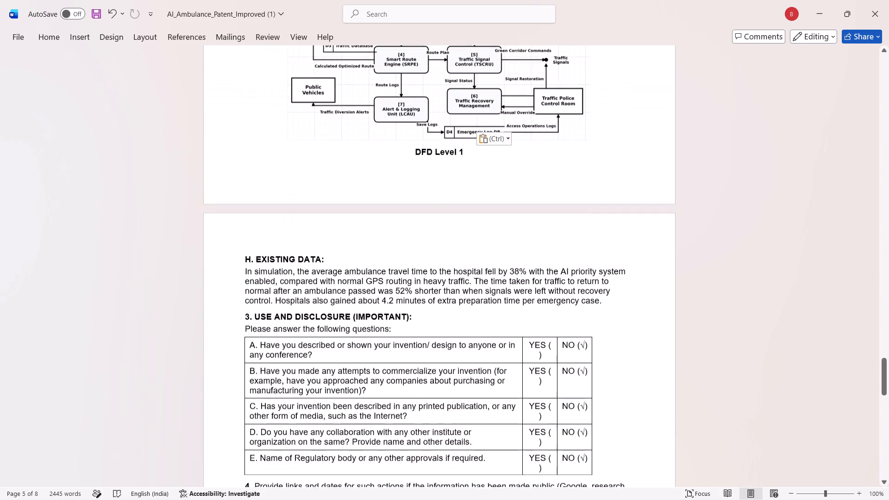
pyautogui.scroll(-3, 605, 232)
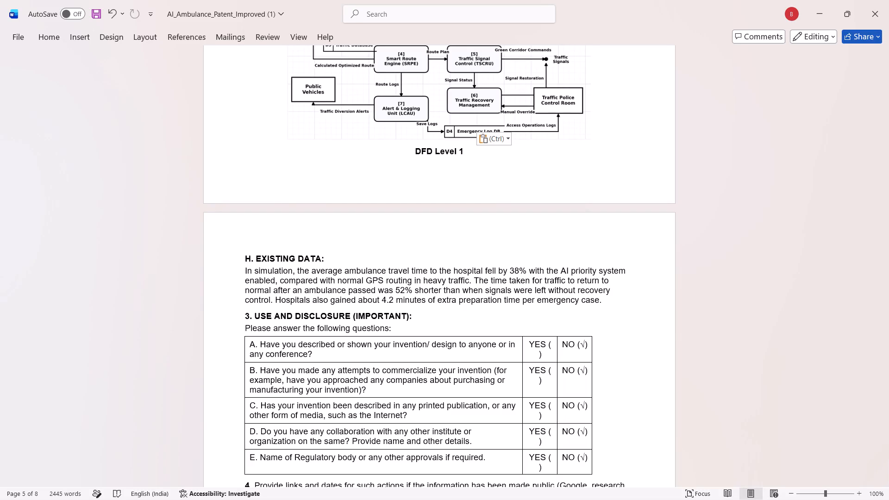
pyautogui.scroll(-1, 605, 232)
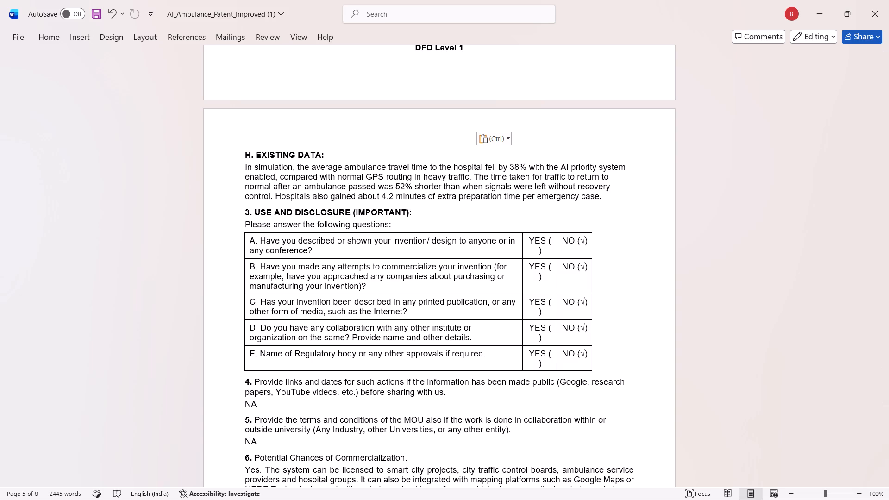
pyautogui.scroll(-5, 605, 232)
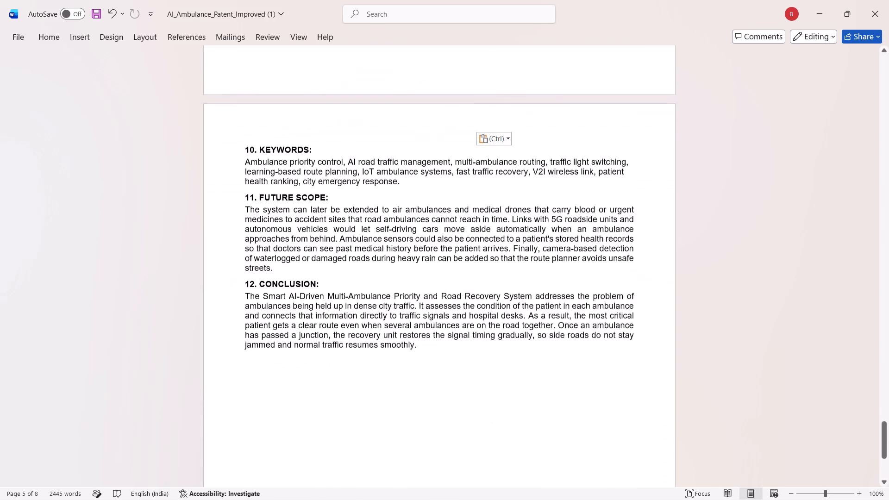
# Delete section 11 FUTURE SCOPE and section 12 CONCLUSION, including their headings and paragraphs, from the end of the document.
pyautogui.scroll(-2, 605, 232)
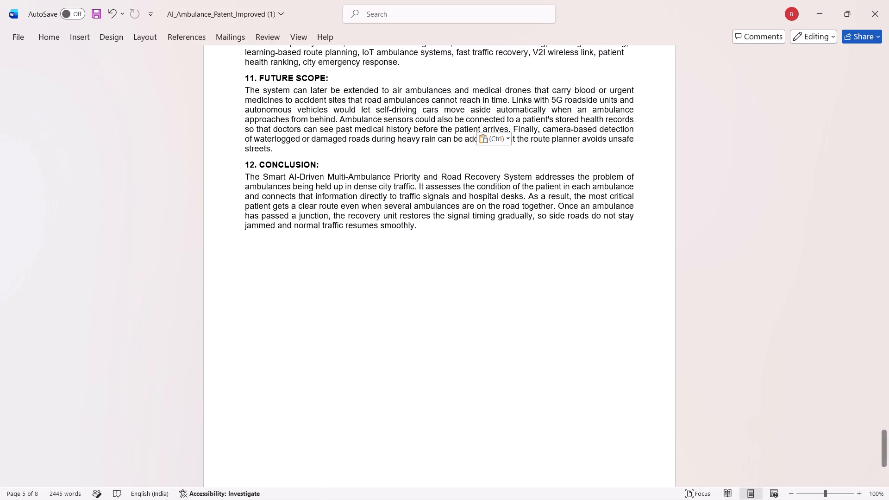
pyautogui.moveTo(422, 226); pyautogui.dragTo(376, 170)
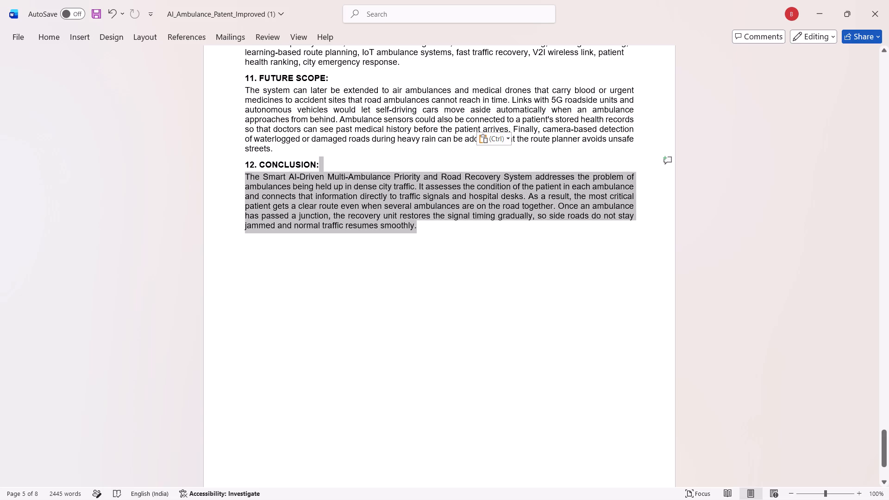
pyautogui.moveTo(376, 170); pyautogui.dragTo(250, 75)
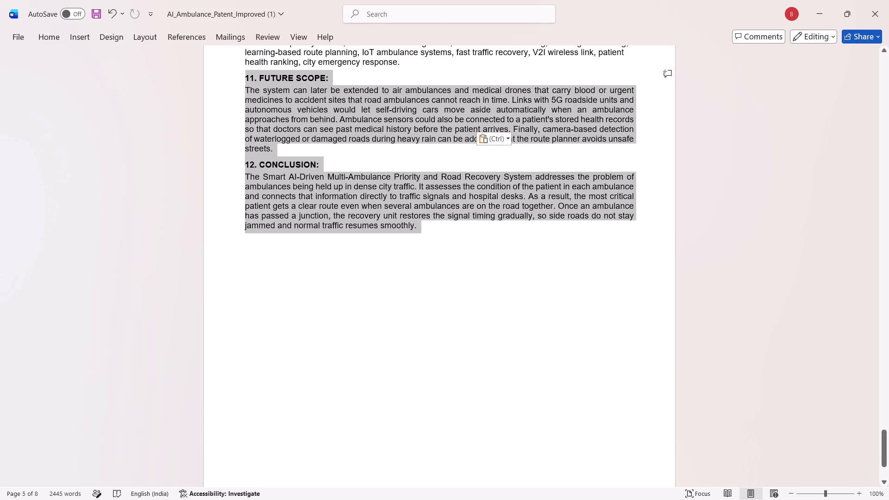
pyautogui.press('BackSpace')
# Check the remaining document backwards from the Keywords section through the disclosure questions and DFD diagrams up to the Detailed Description.
pyautogui.scroll(2, 305, 131)
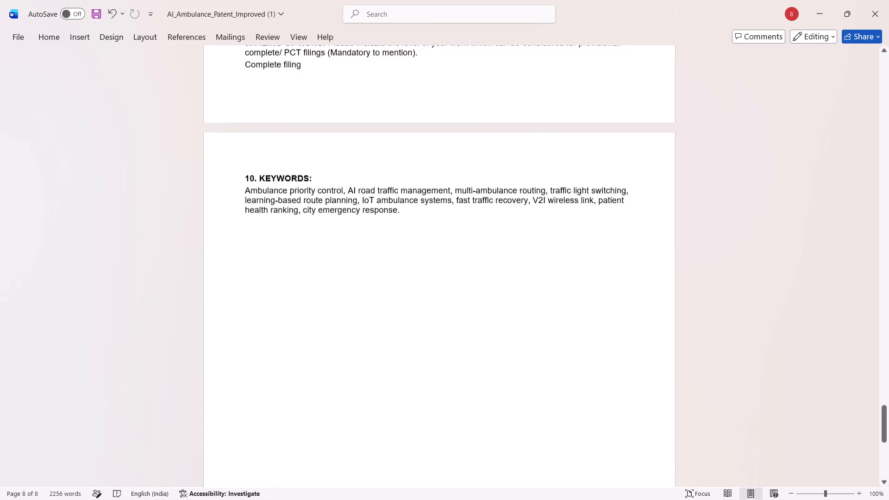
pyautogui.scroll(1, 305, 131)
pyautogui.scroll(2, 338, 208)
pyautogui.scroll(1, 348, 137)
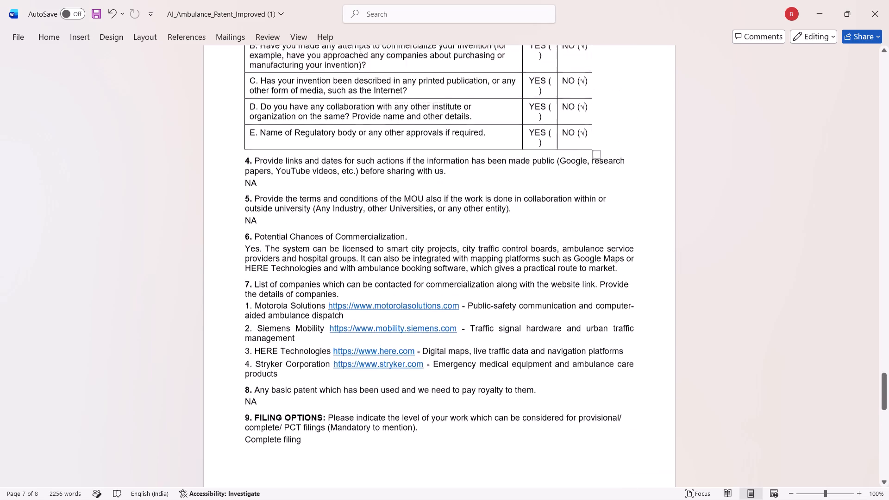
pyautogui.scroll(2, 348, 137)
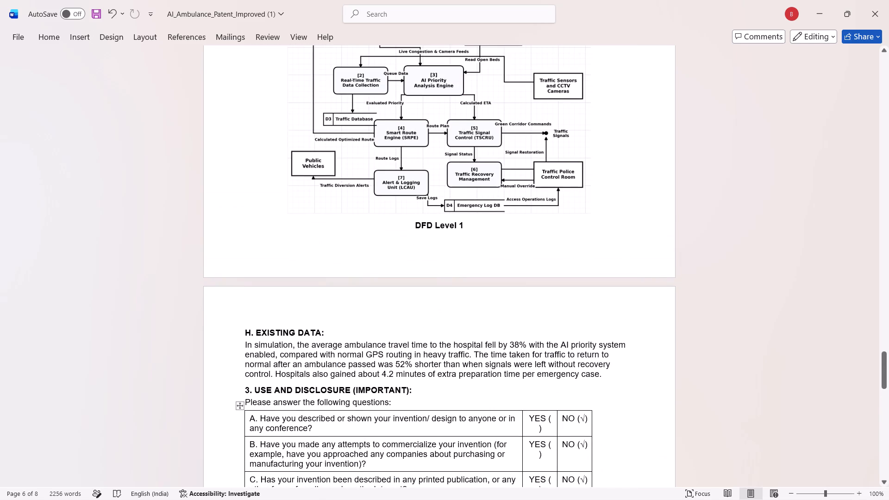
pyautogui.scroll(3, 348, 137)
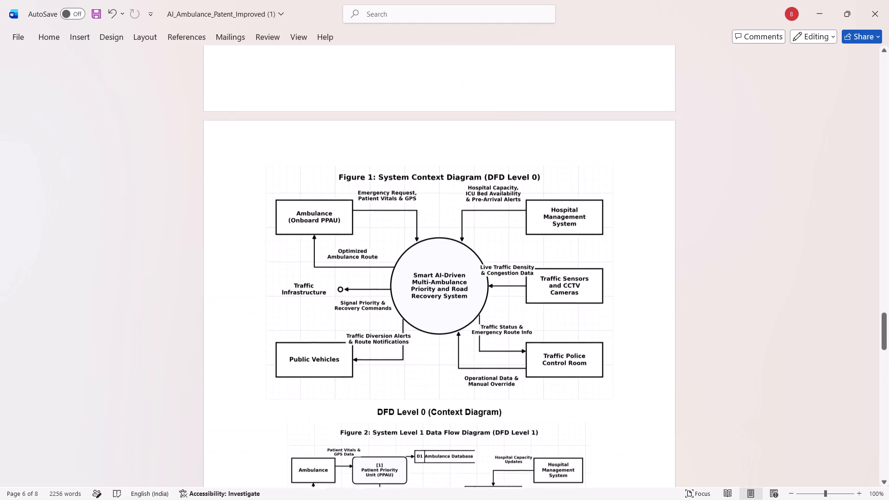
pyautogui.scroll(-1, 348, 137)
pyautogui.scroll(1, 413, 241)
pyautogui.scroll(-1, 413, 241)
pyautogui.scroll(1, 413, 241)
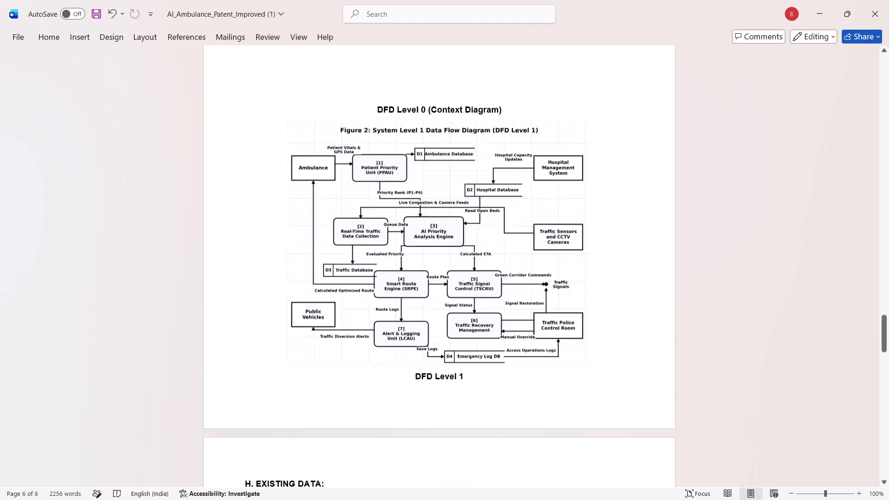
pyautogui.scroll(5, 413, 241)
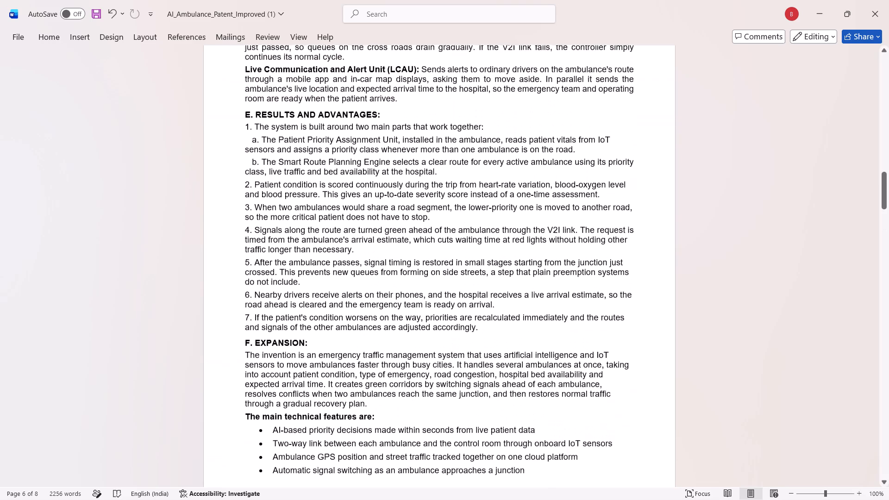
pyautogui.scroll(1, 413, 241)
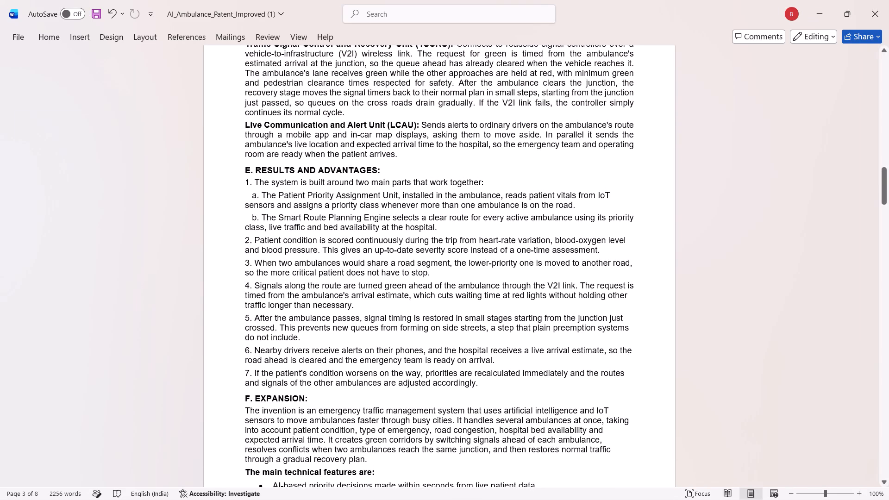
pyautogui.click(268, 220)
pyautogui.scroll(3, 356, 240)
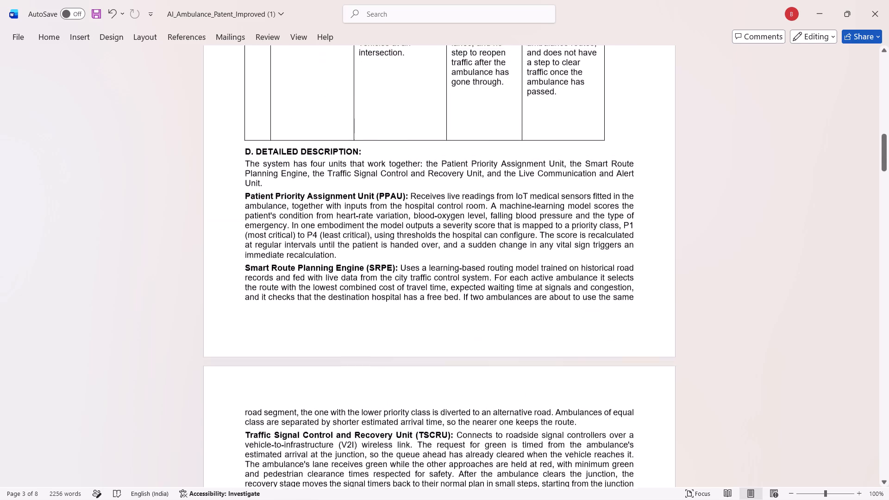
# Recheck the document from Results and Advantages down to Keywords, and return to the prior-art table in section C.
pyautogui.scroll(-2, 356, 240)
pyautogui.scroll(-2, 303, 322)
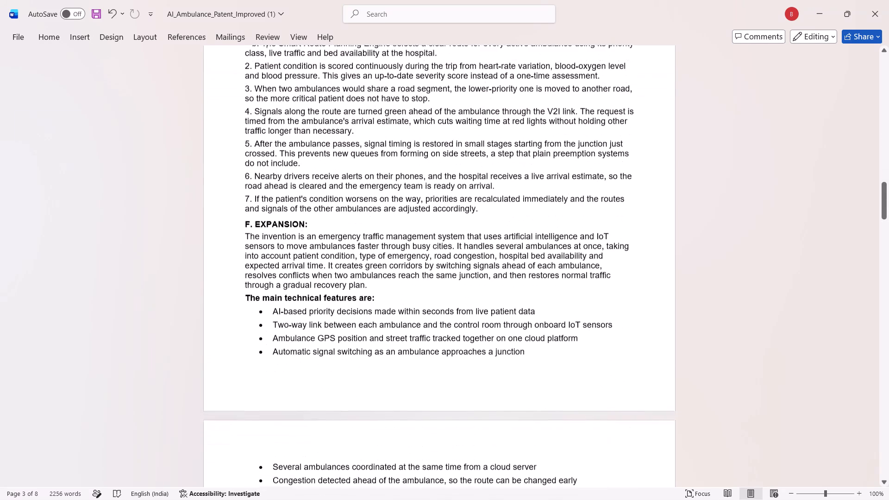
pyautogui.scroll(-4, 303, 322)
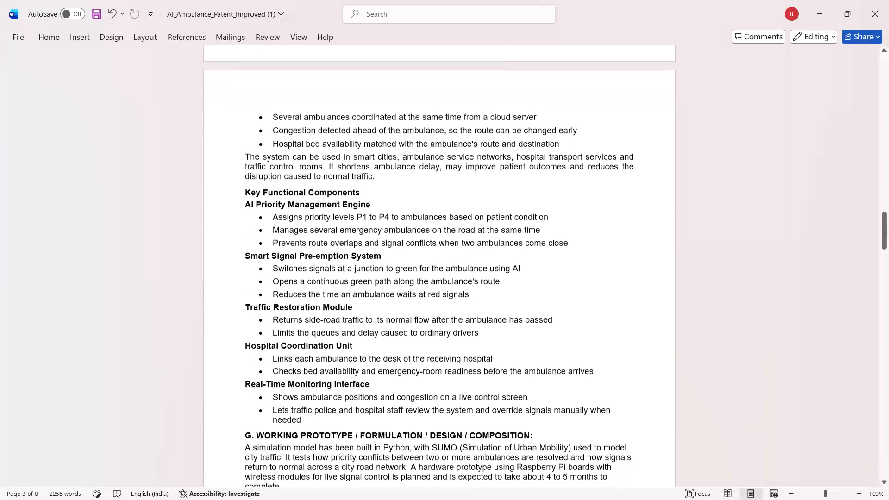
pyautogui.scroll(-4, 313, 352)
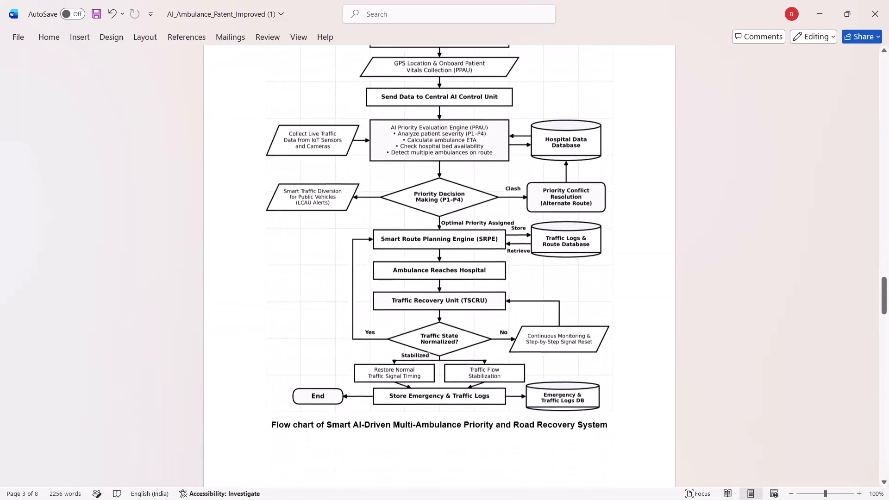
pyautogui.scroll(-8, 313, 352)
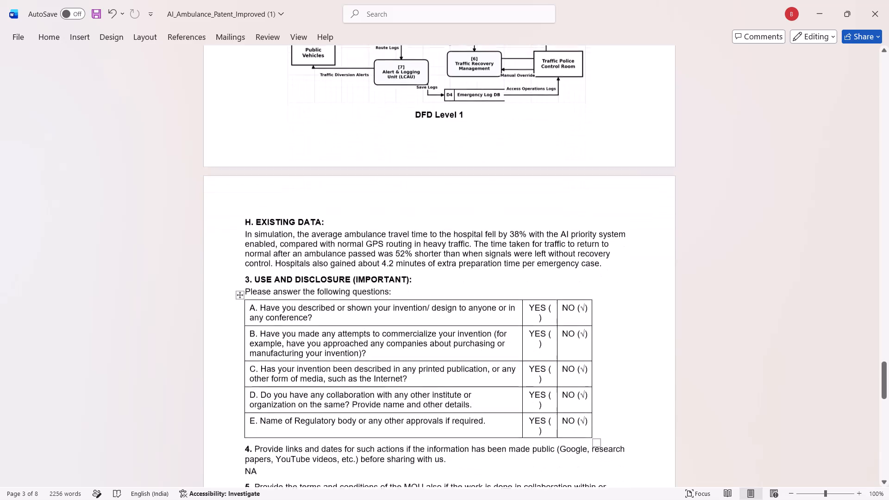
pyautogui.scroll(-3, 276, 312)
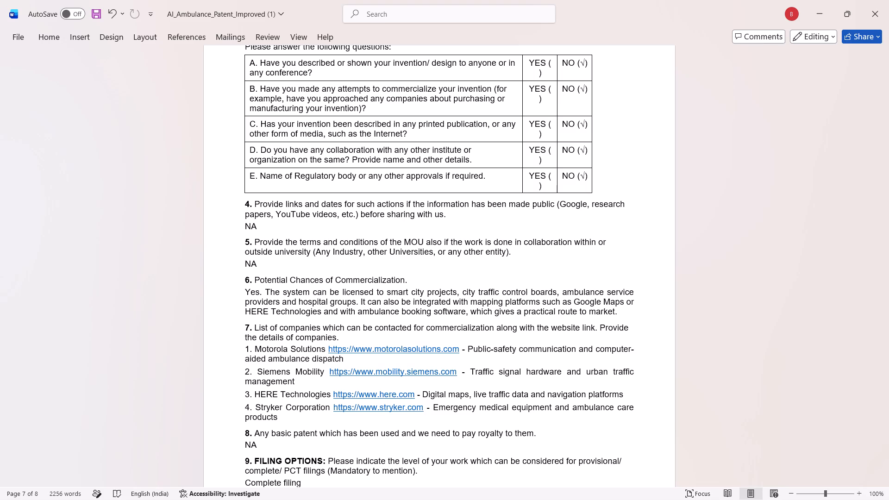
pyautogui.scroll(-1, 382, 348)
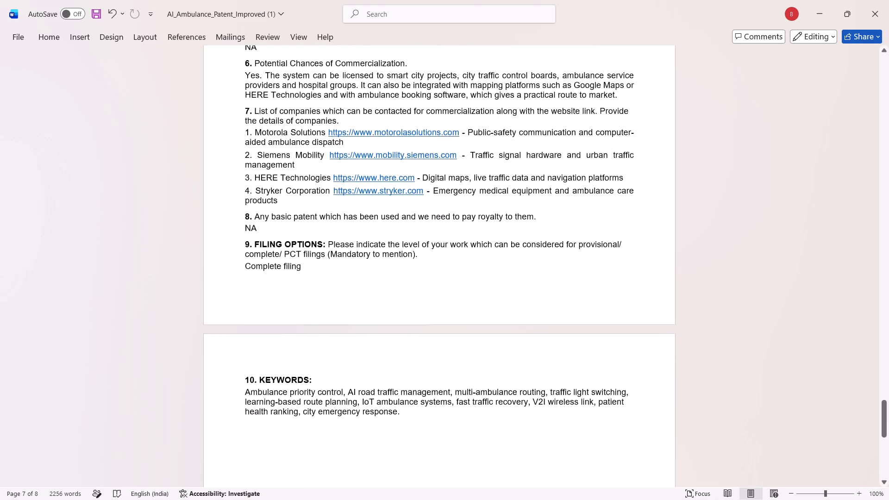
pyautogui.scroll(10, 362, 356)
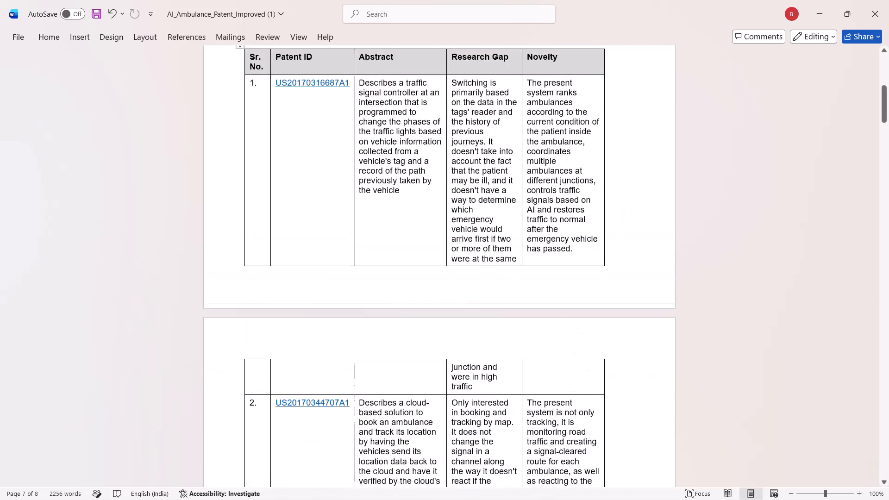
# Recheck the form's opening sections, prior-art table, signal control and alert unit descriptions, and Results and Advantages, finishing at the title.
pyautogui.scroll(4, 362, 356)
pyautogui.scroll(-11, 362, 356)
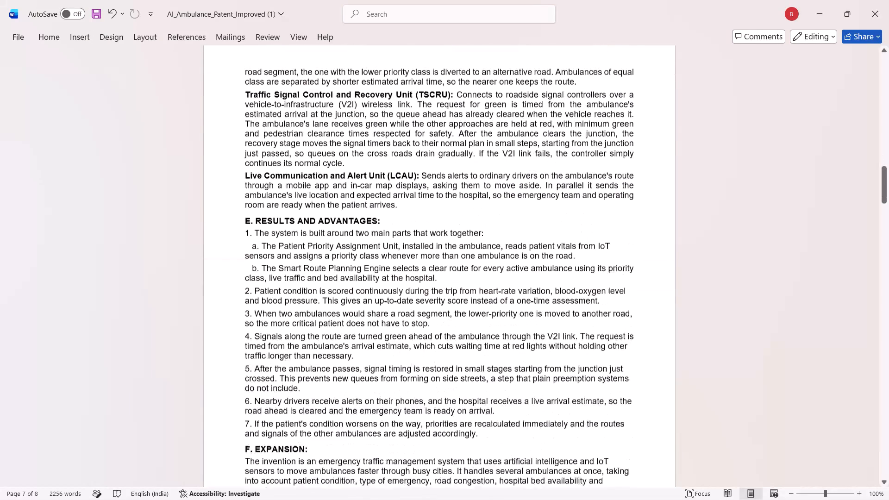
pyautogui.scroll(-5, 362, 356)
pyautogui.scroll(20, 362, 356)
pyautogui.scroll(4, 362, 356)
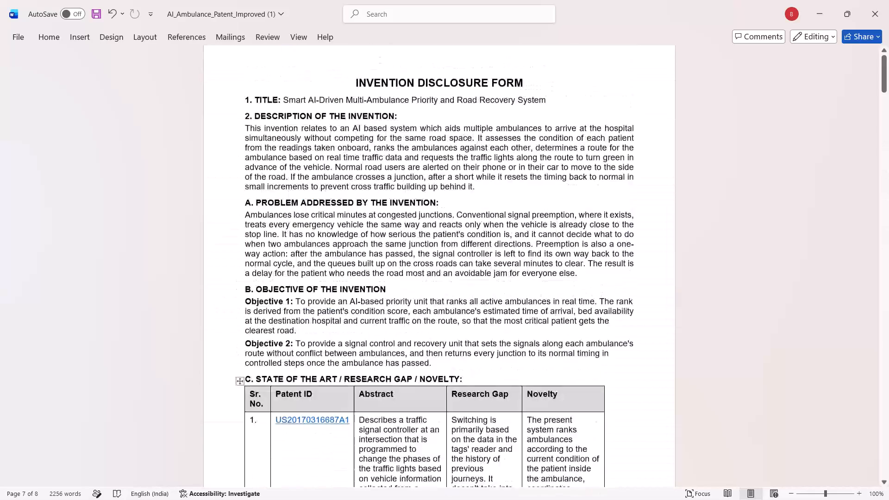
pyautogui.scroll(2, 362, 356)
pyautogui.scroll(-5, 362, 356)
pyautogui.scroll(1, 362, 356)
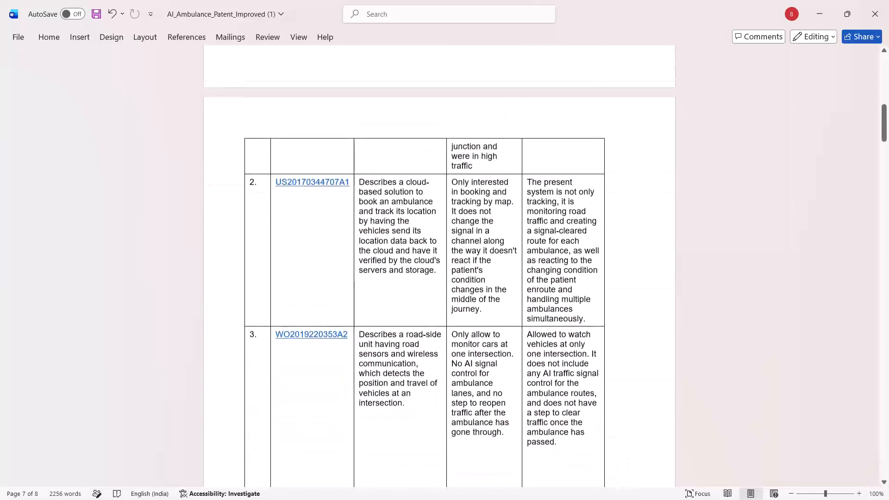
pyautogui.scroll(3, 362, 356)
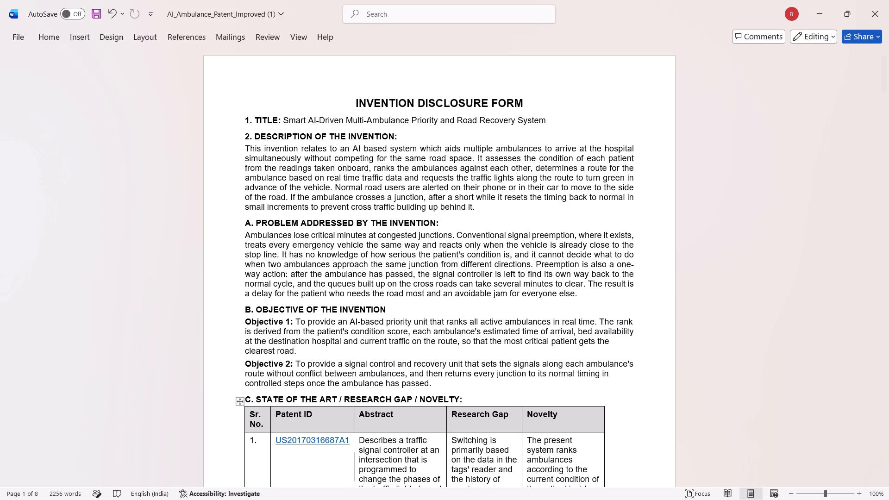
# Skim the form from the title through the prior-art table, DFD Level 1, Existing Data and disclosure questions, and return to the beginning.
pyautogui.scroll(-4, 373, 318)
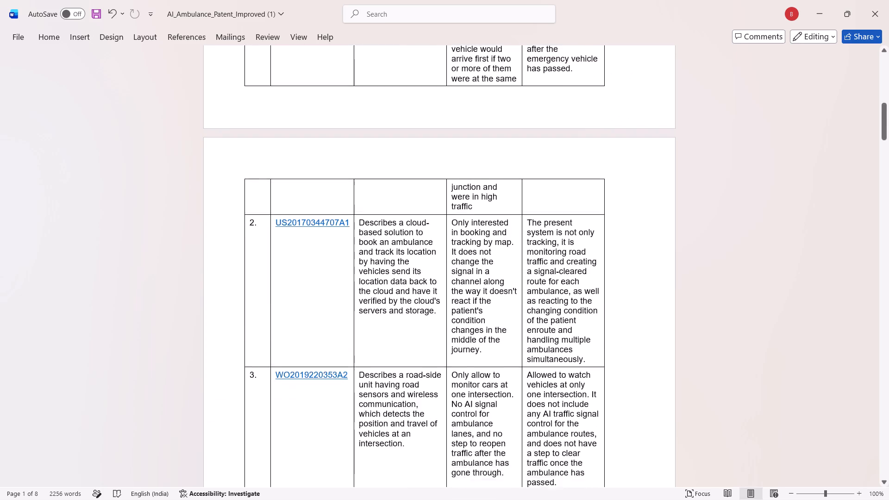
pyautogui.scroll(5, 373, 318)
pyautogui.scroll(-10, 373, 318)
pyautogui.scroll(-11, 373, 318)
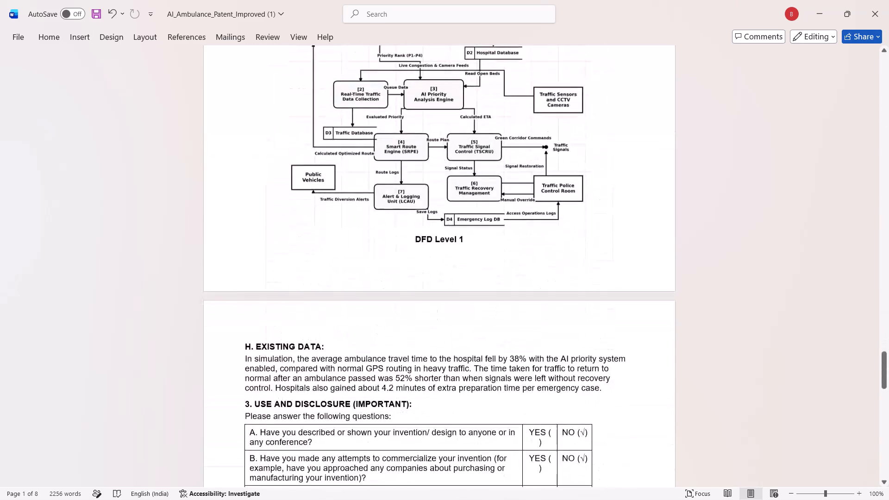
pyautogui.scroll(-7, 373, 318)
pyautogui.scroll(13, 373, 318)
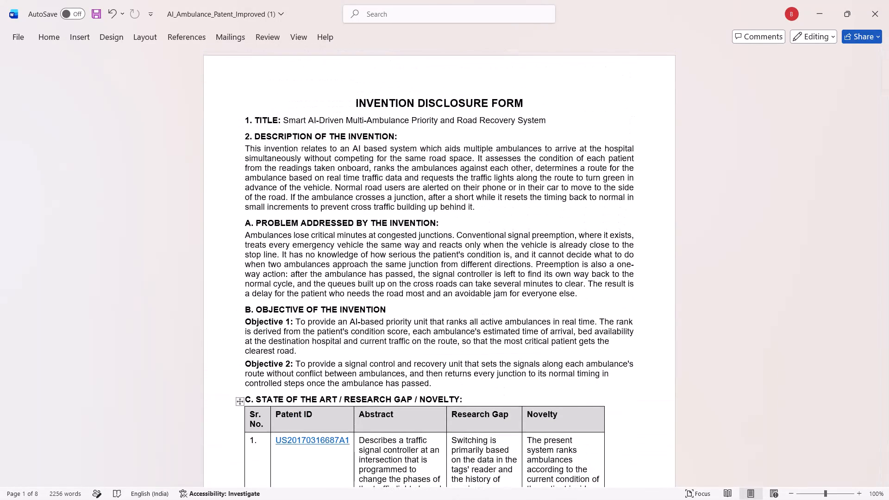
pyautogui.scroll(-19, 373, 318)
pyautogui.scroll(8, 373, 318)
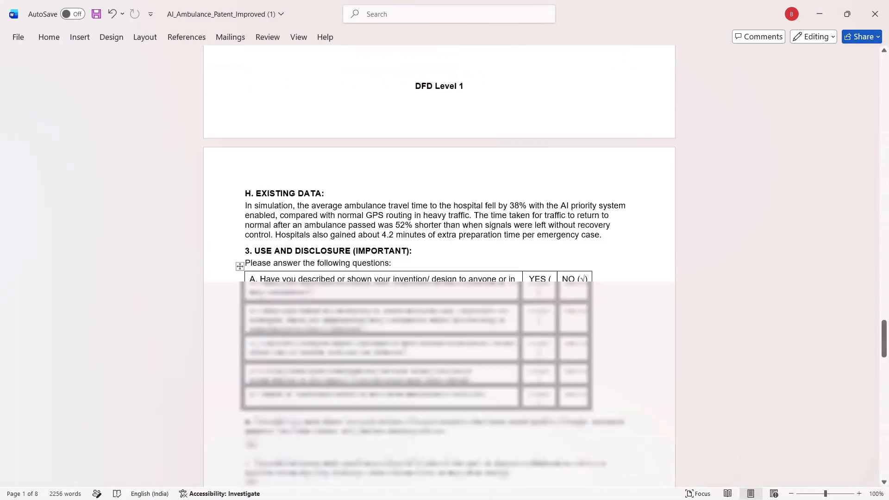
pyautogui.scroll(20, 373, 318)
pyautogui.scroll(3, 373, 318)
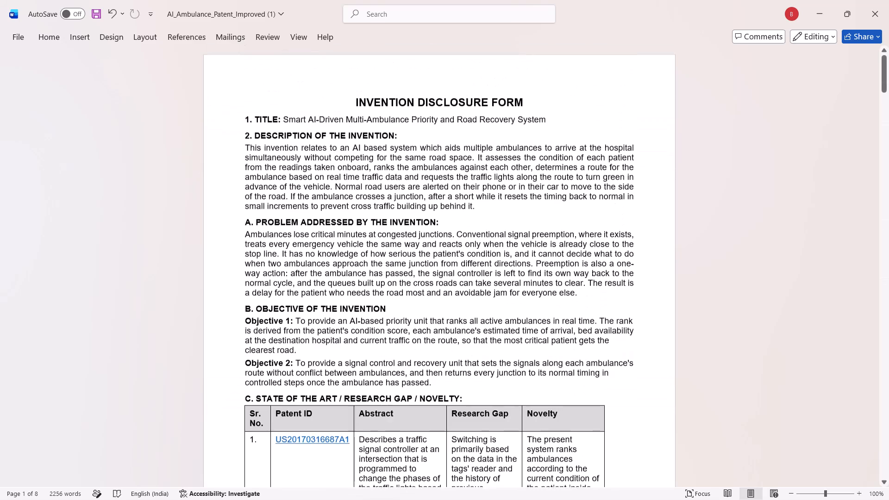